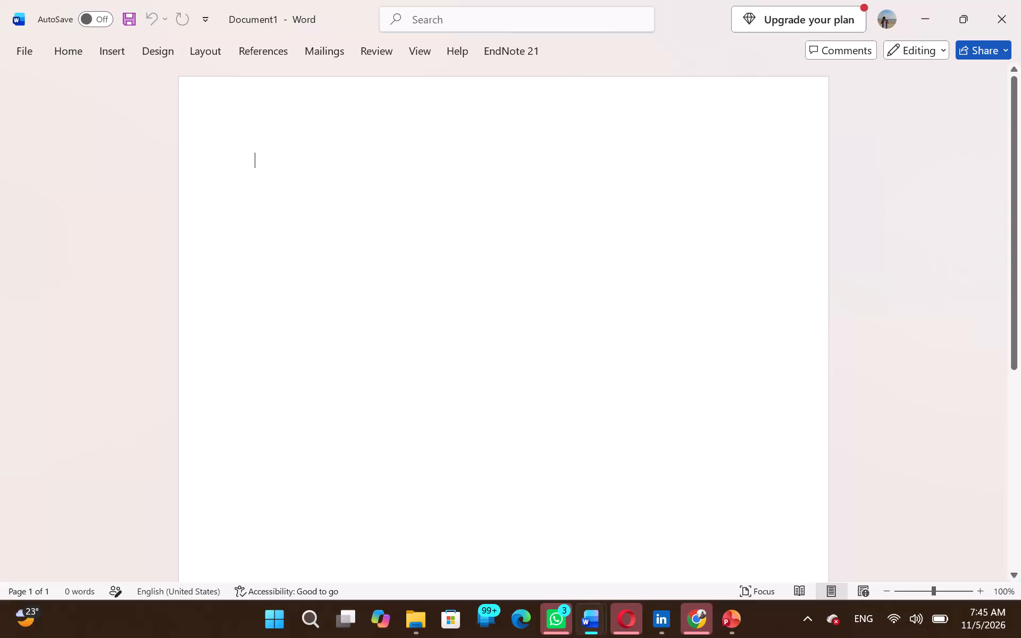
Close the blank document, the pancreatic cancer manuscript, and the open Opera, Chrome and LinkedIn windows.
click(1020, 0)
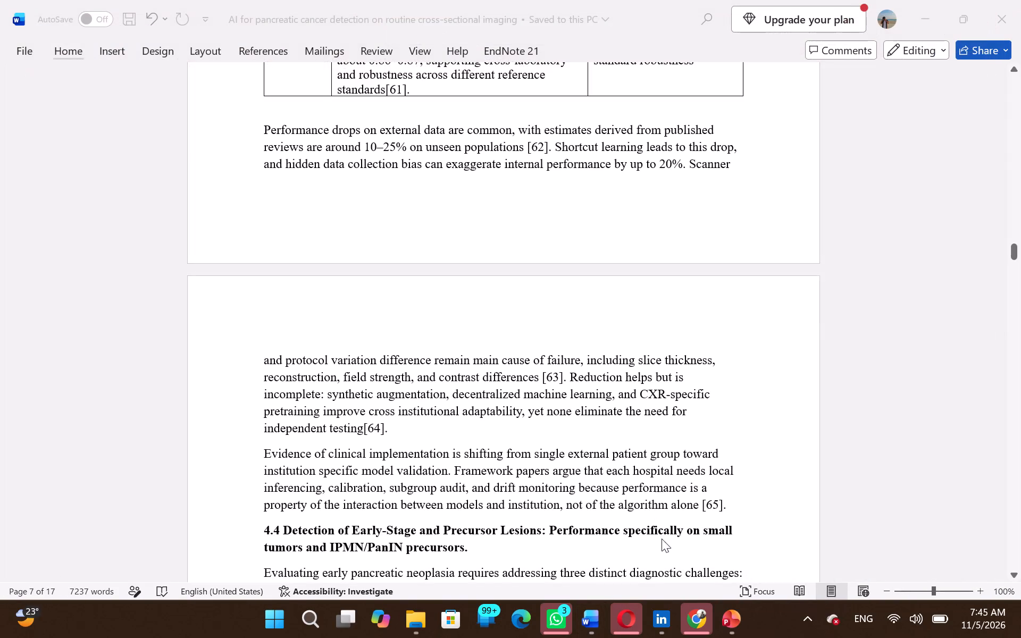
click(613, 620)
click(870, 93)
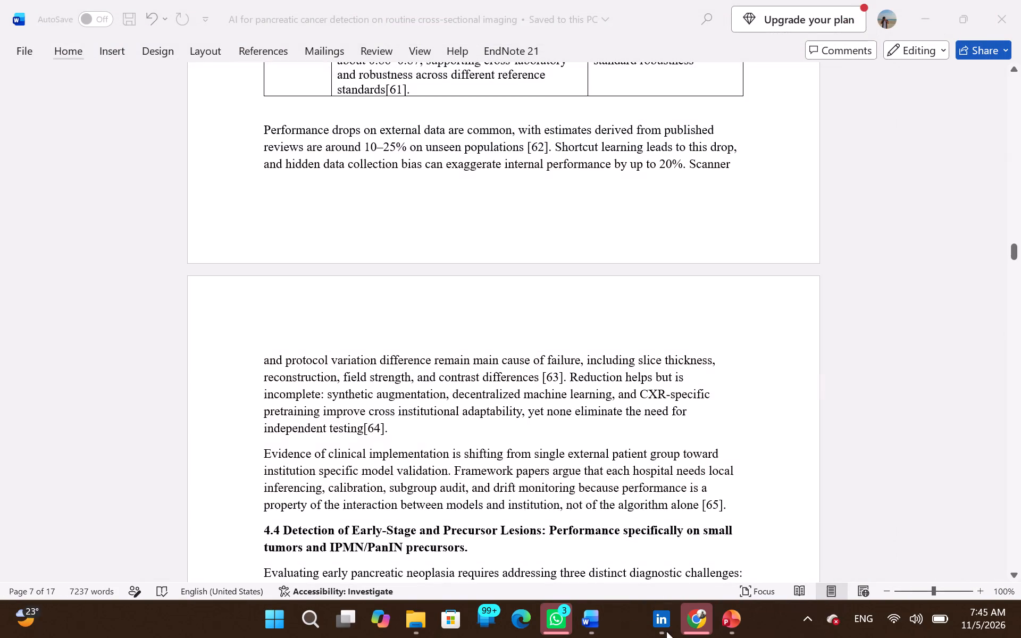
click(694, 614)
click(1020, 0)
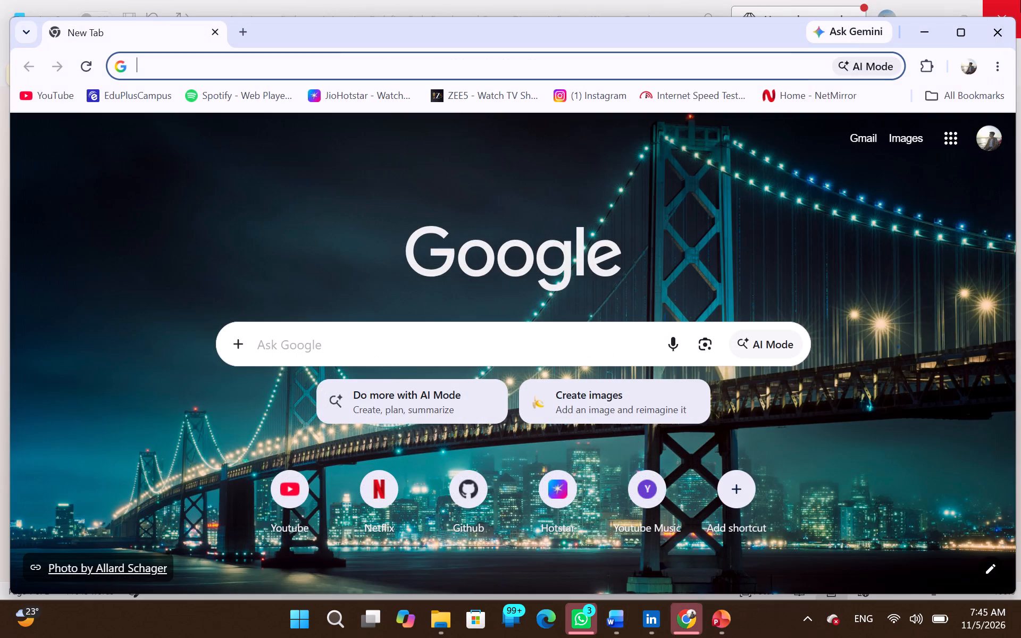
click(1001, 27)
click(1003, 20)
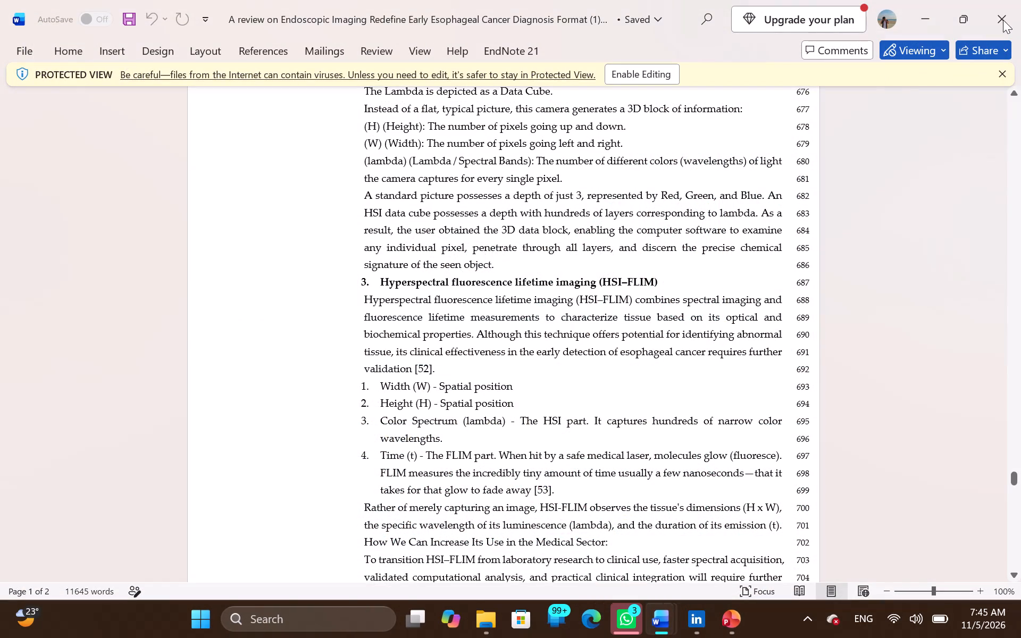
click(601, 359)
click(709, 635)
click(824, 10)
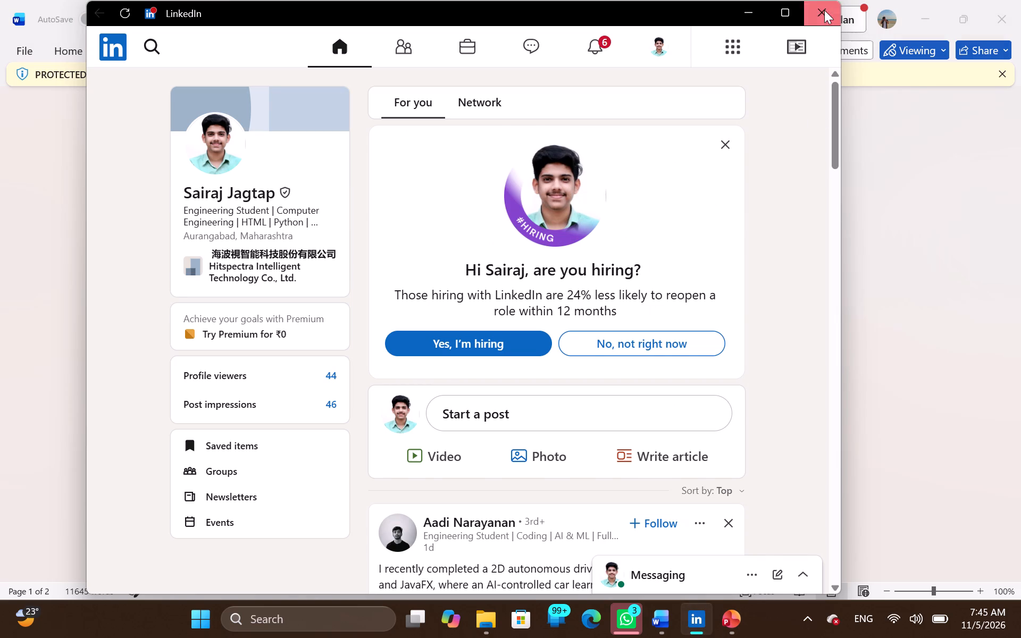
Switch to PowerPoint and close the AXOVRIM_Seva_Pitch presentation without saving its changes.
click(733, 637)
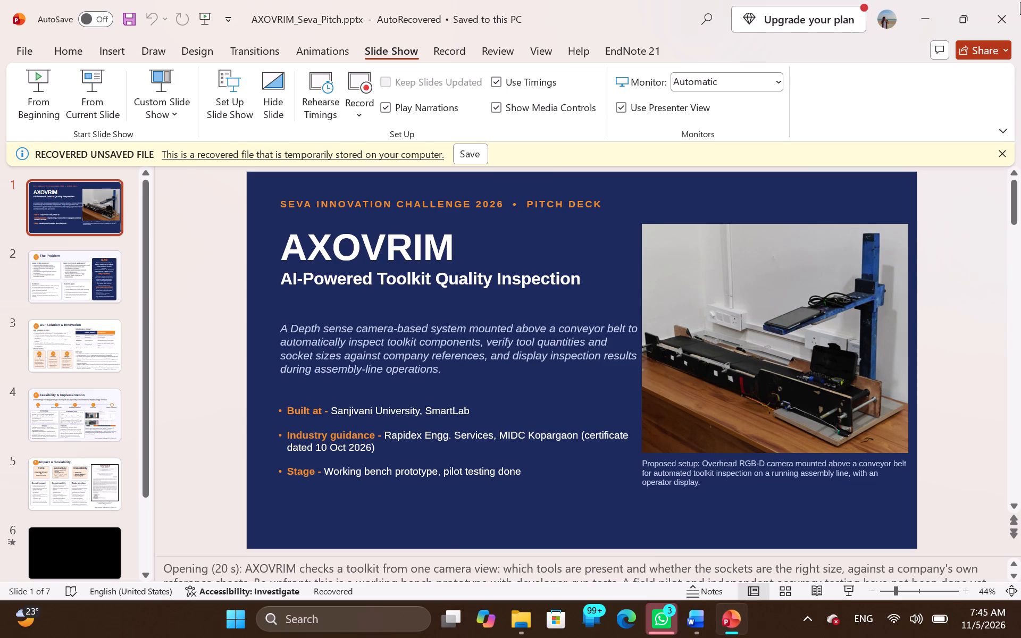
click(1020, 2)
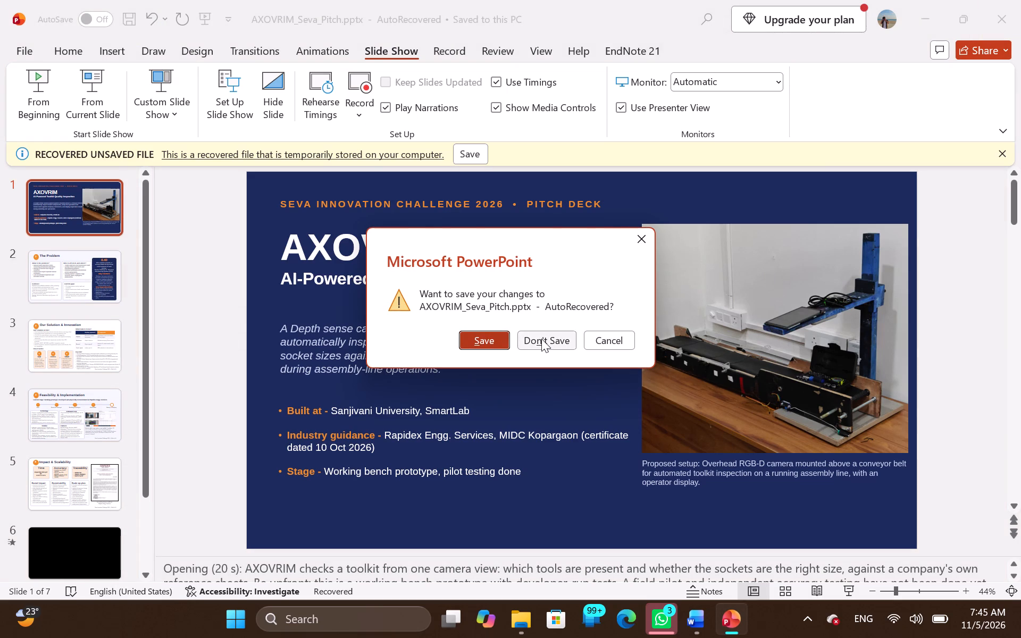
click(541, 339)
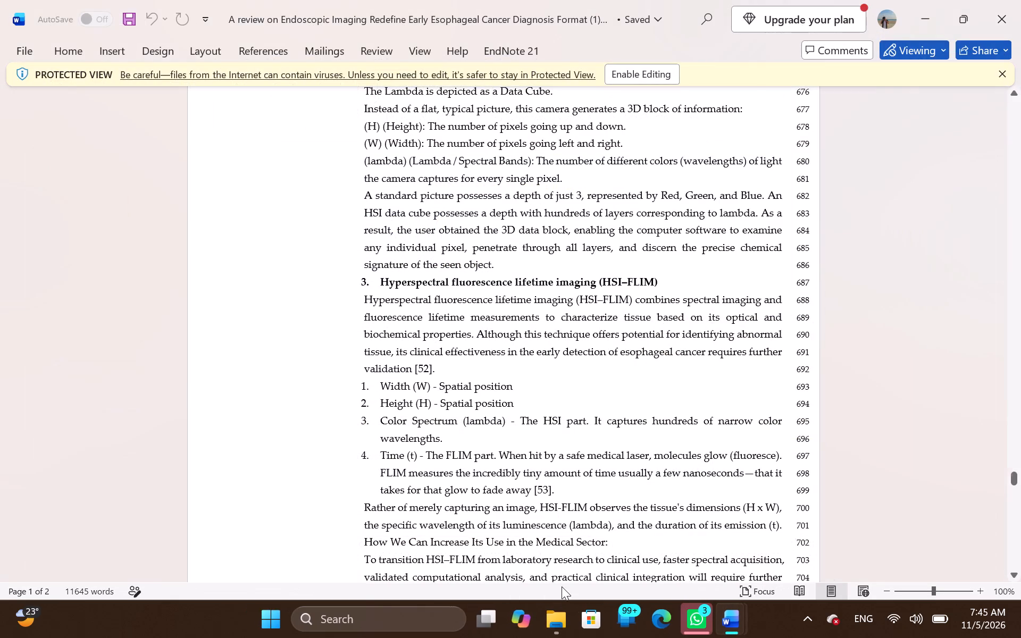
Open the recent Word document "AI for pancreatic cancer detection on routine cross-sectional imaging" from File Explorer.
click(558, 637)
click(358, 488)
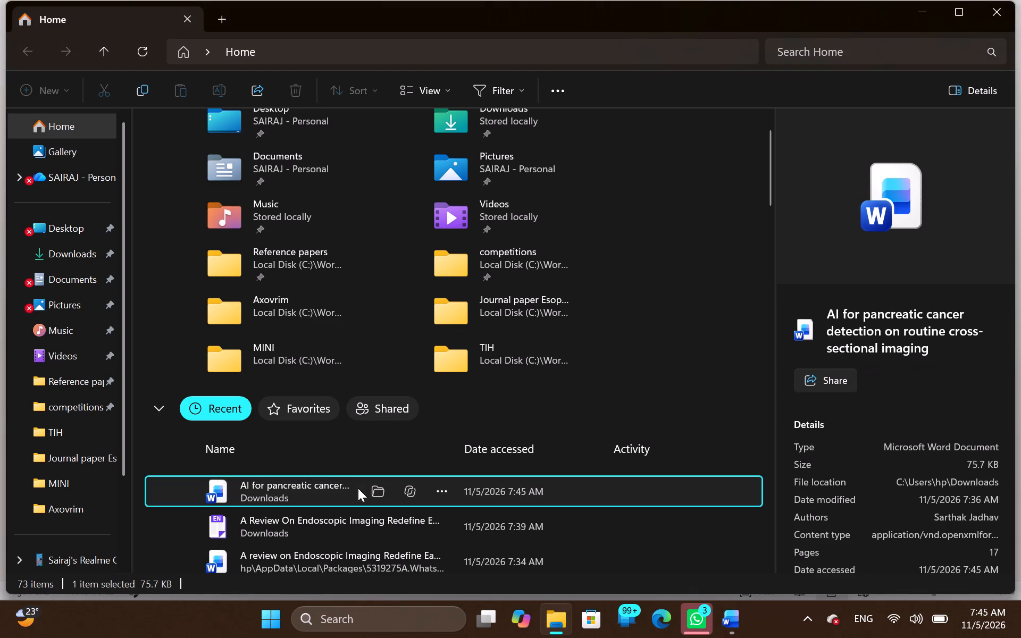
double_click(316, 476)
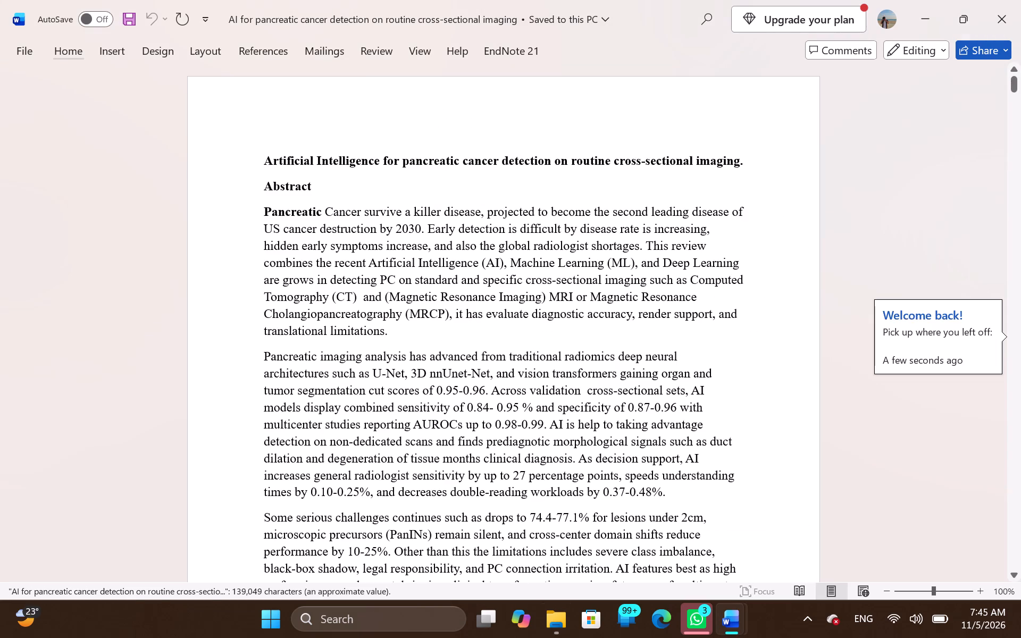
Read through the manuscript from the clinical implementation paragraph before section 4.4 through section 5.1.
scroll(447, 321, down, 9)
scroll(447, 321, up, 1)
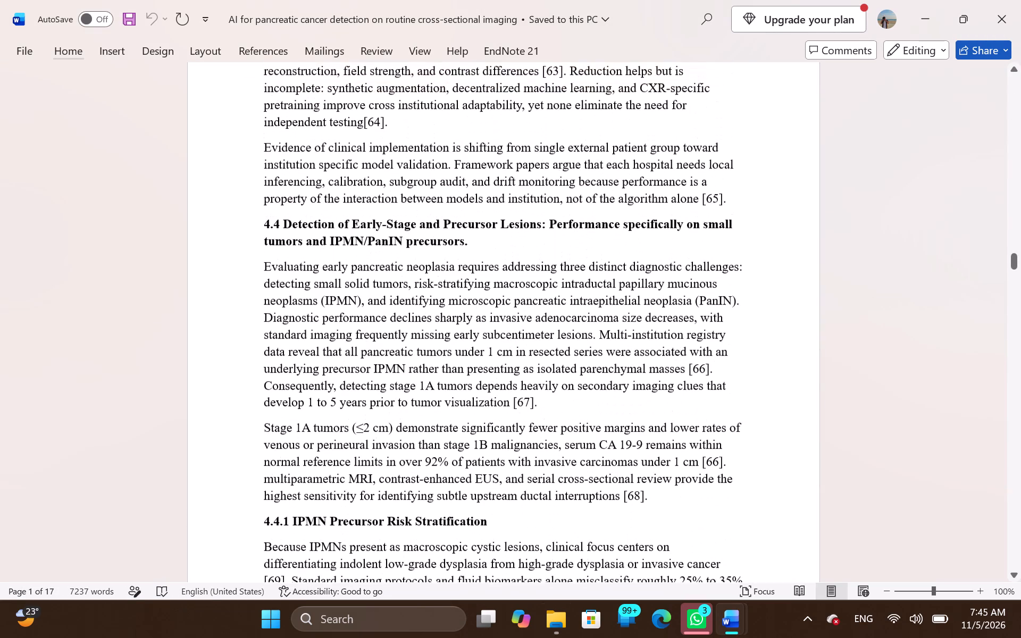
scroll(447, 321, up, 2)
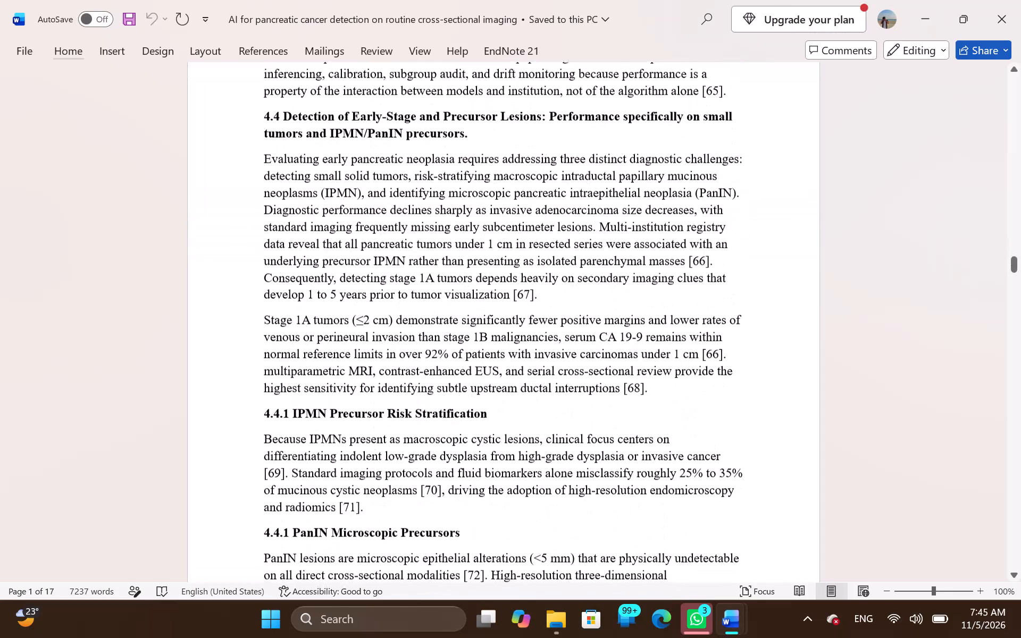
scroll(447, 321, up, 1)
scroll(447, 321, down, 1)
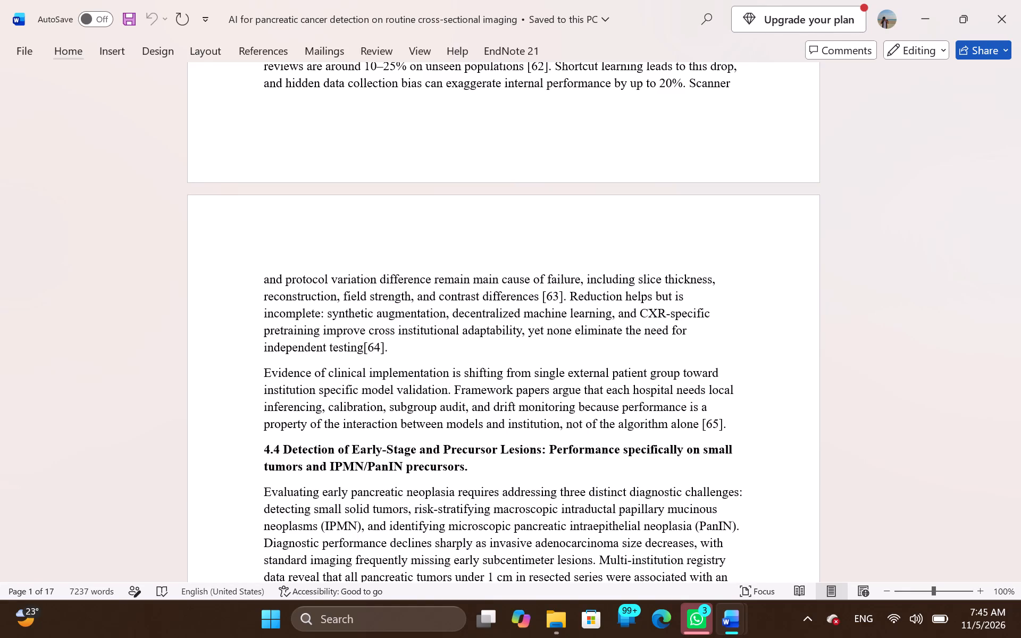
scroll(447, 321, down, 1)
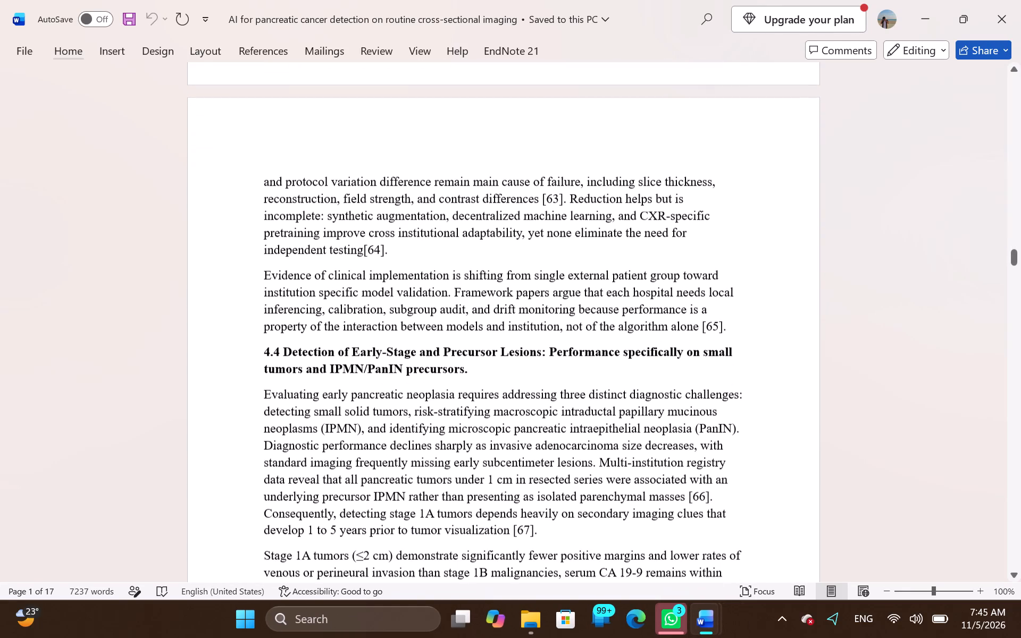
drag(266, 266, 399, 275)
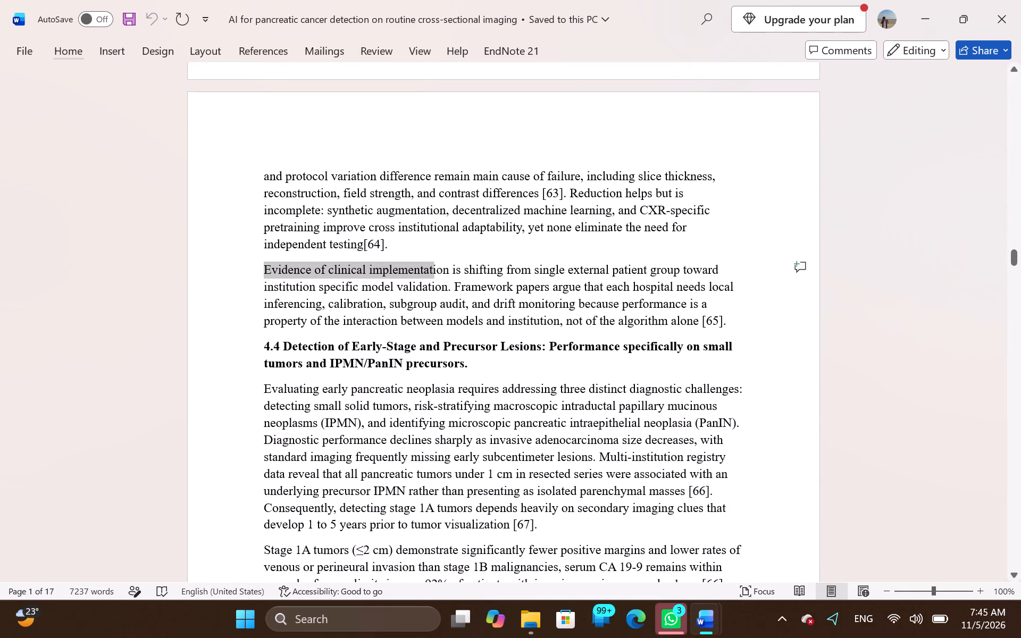
drag(399, 275, 547, 278)
click(596, 305)
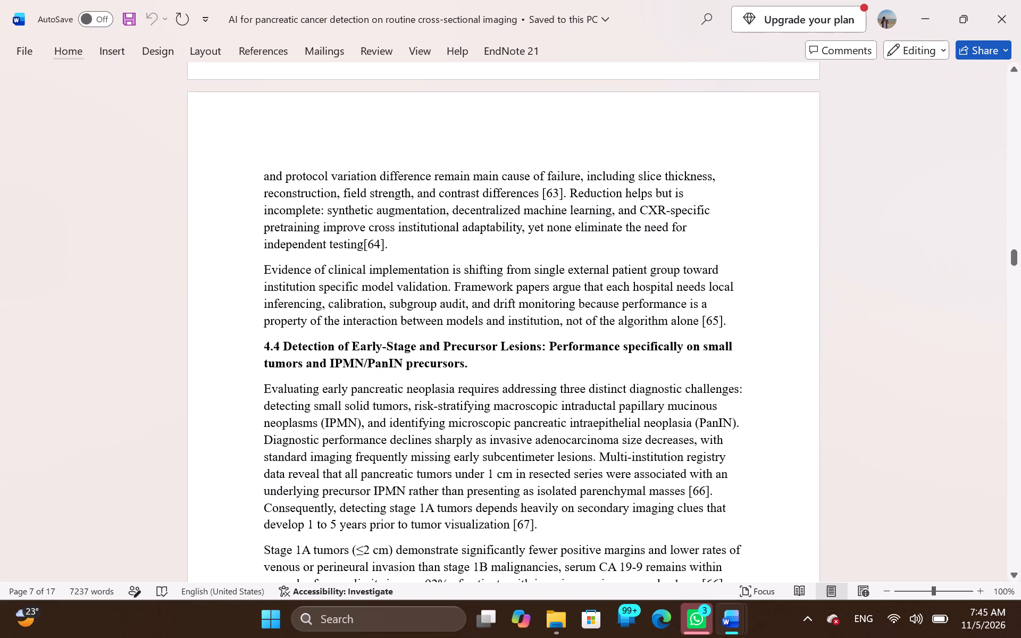
scroll(525, 355, down, 1)
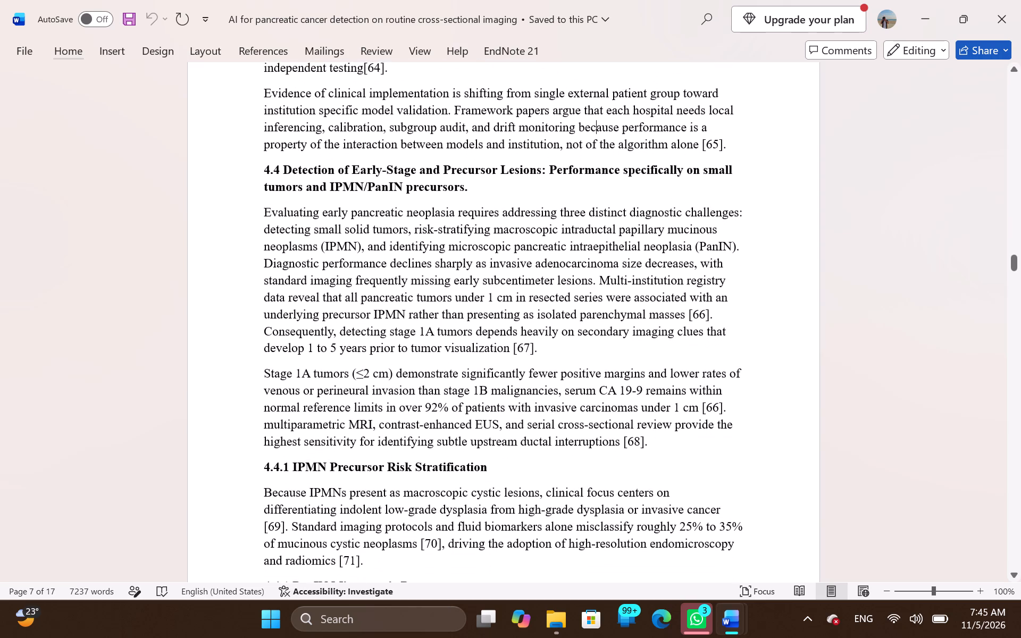
scroll(525, 355, down, 1)
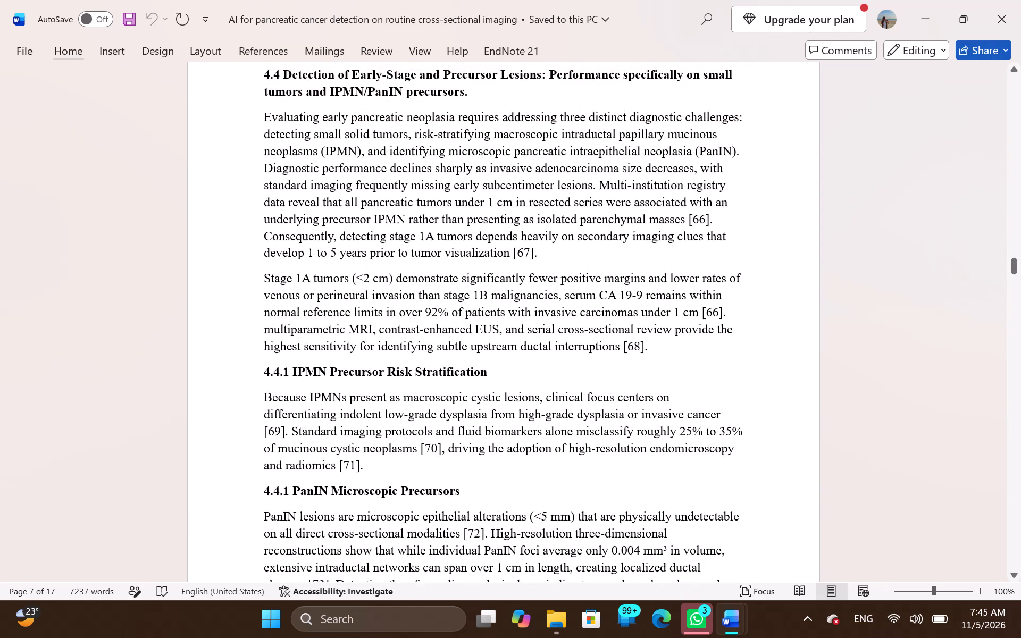
click(264, 115)
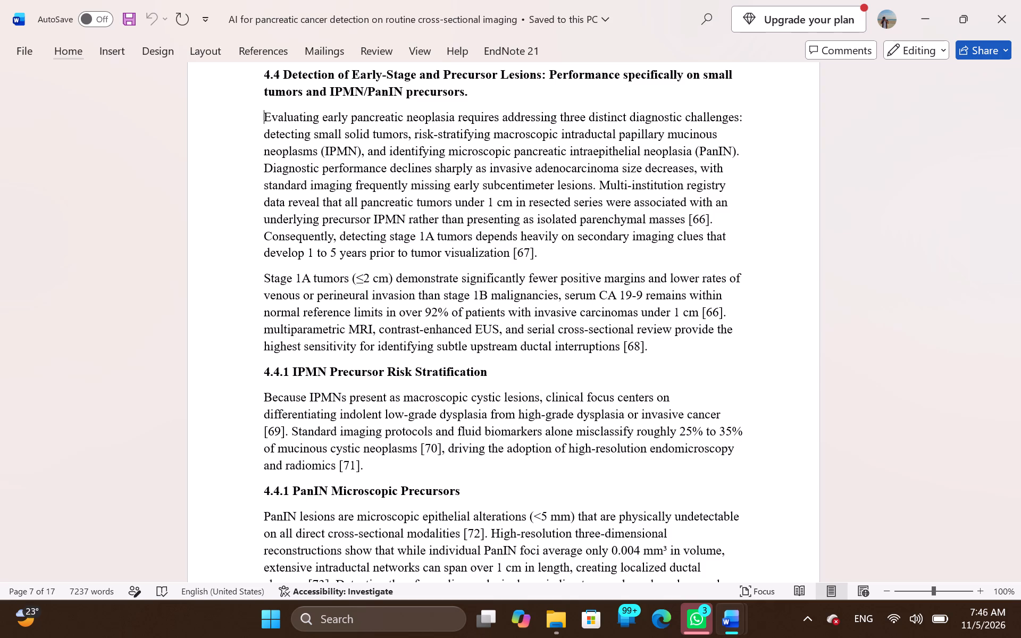
scroll(264, 115, down, 3)
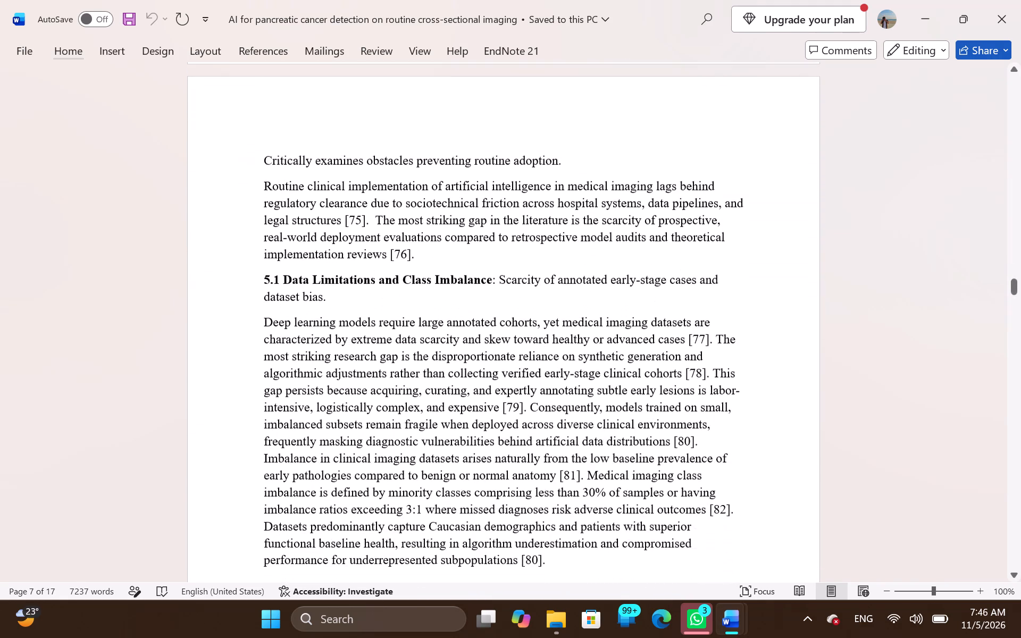
scroll(264, 115, down, 1)
scroll(264, 115, up, 2)
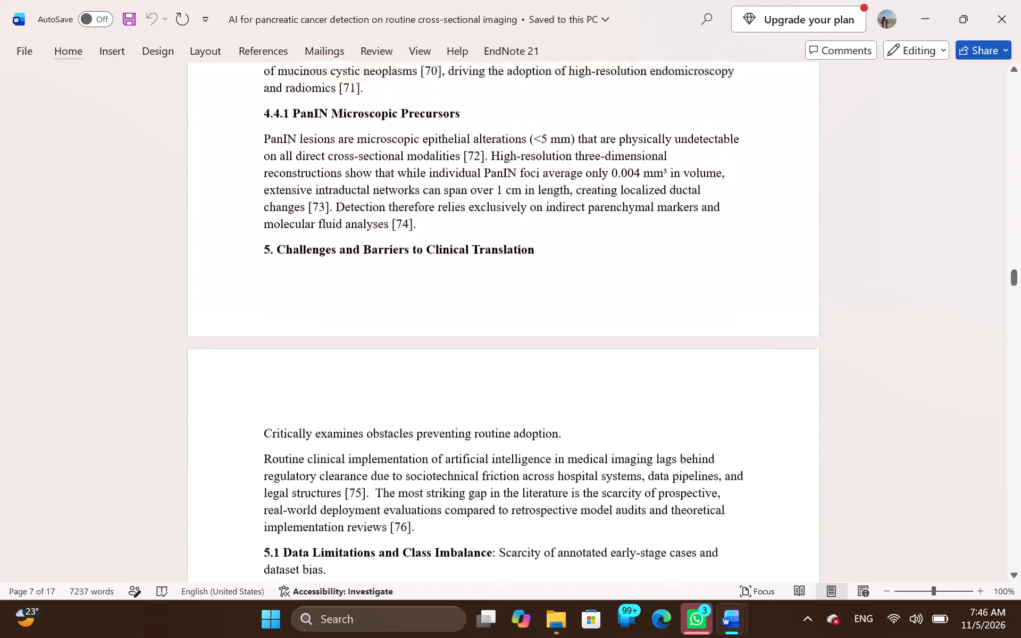
scroll(264, 115, up, 3)
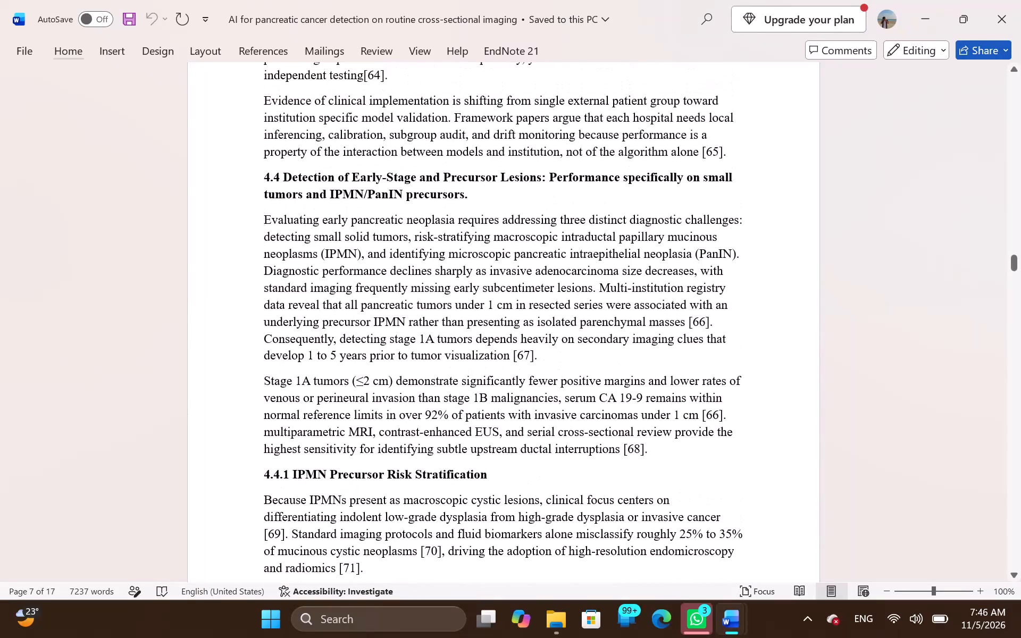
Copy the opening words "Evaluating early pancreatic neoplasia" from the first paragraph of section 4.4.
drag(290, 222, 378, 220)
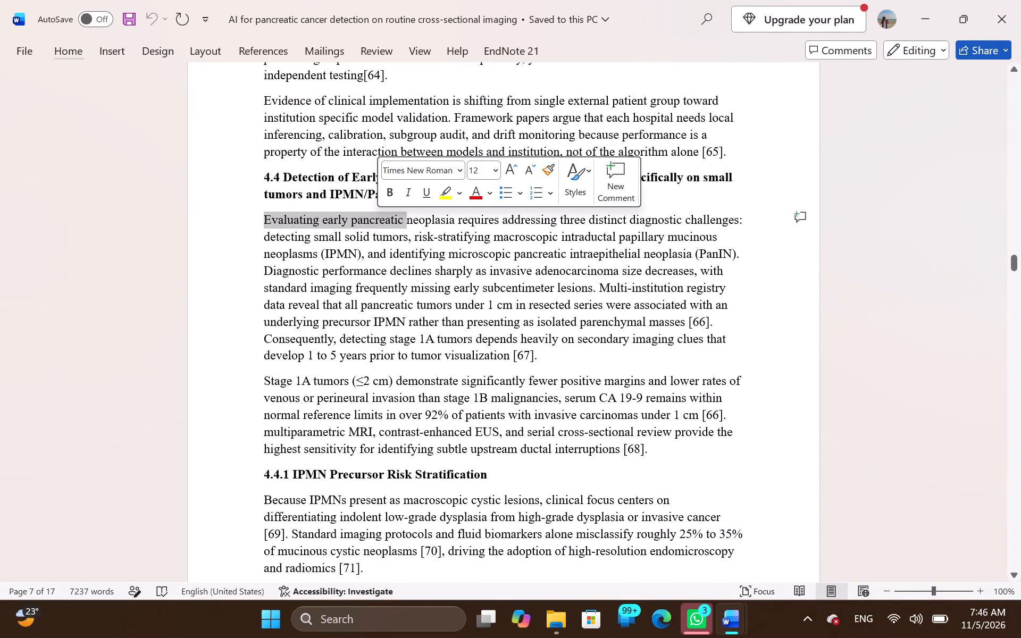
click(467, 222)
drag(548, 222, 550, 222)
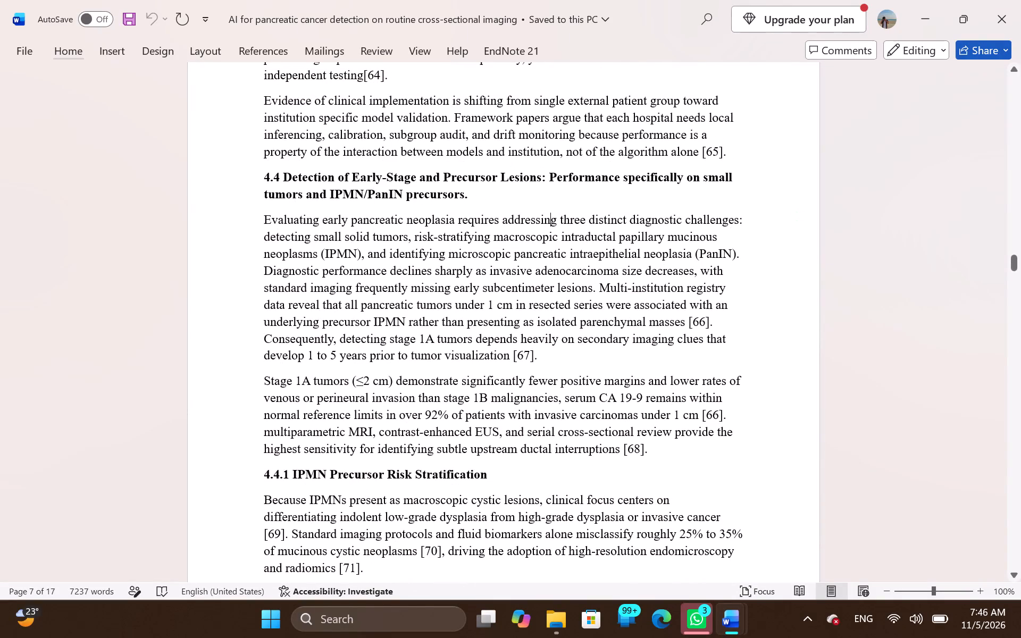
drag(550, 222, 582, 220)
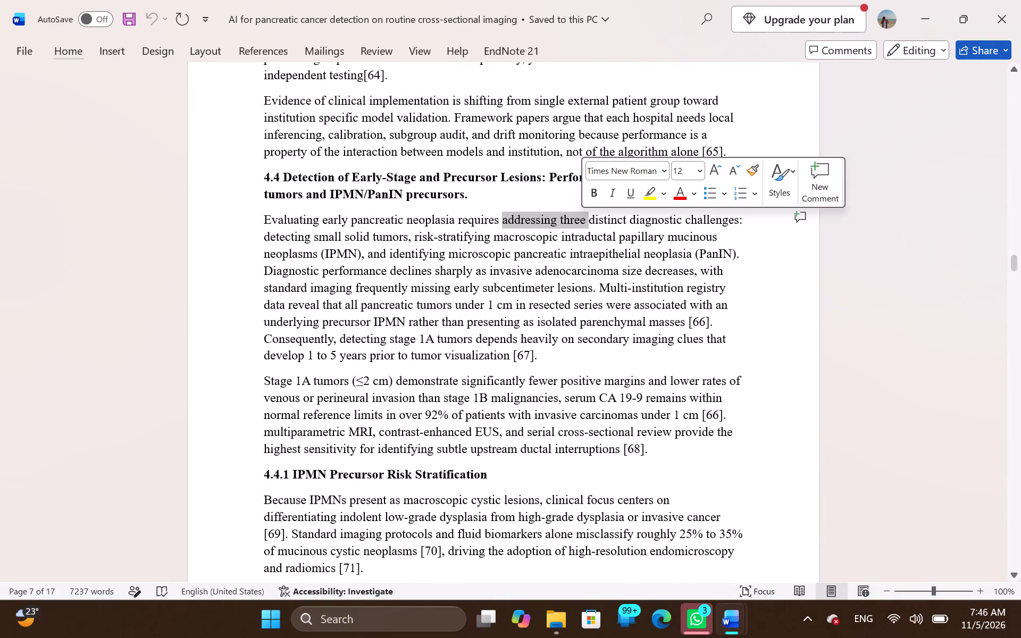
click(461, 222)
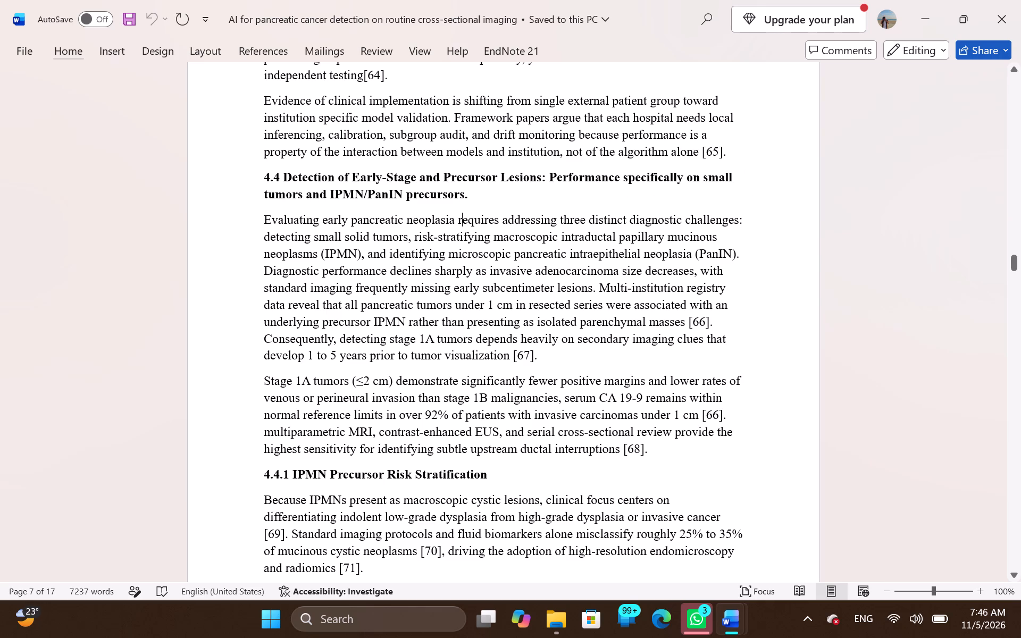
drag(262, 216, 450, 216)
key(ctrl+c)
Switch through the open windows, including the esophageal cancer review and File Explorer, and return to the pancreatic cancer manuscript.
key(alt+Tab)
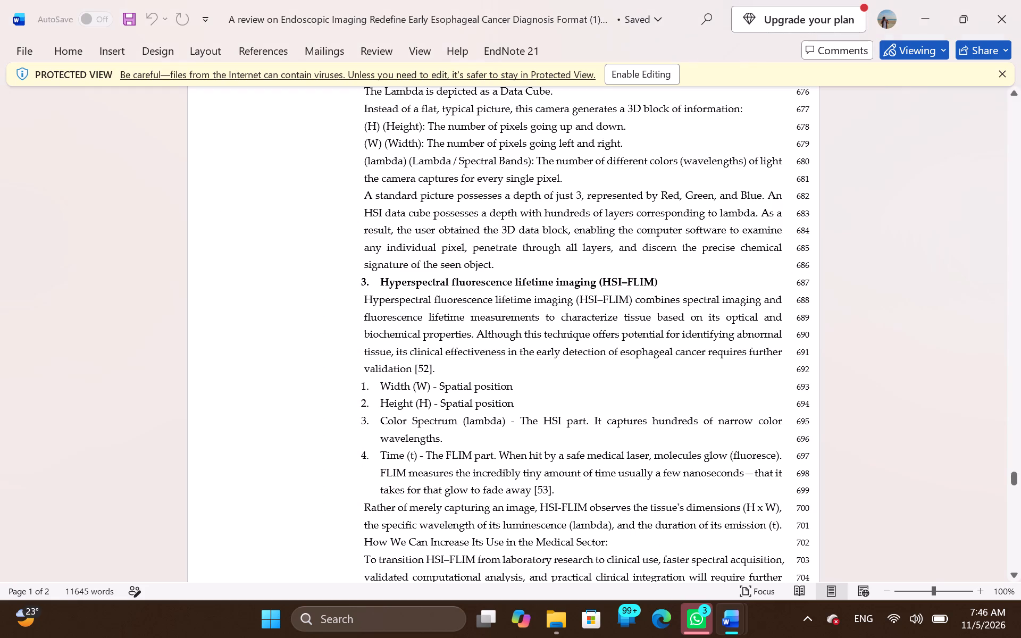
key(alt+Tab)
key(alt+Tab)
key(alt+Tab)
key(alt+Tab)
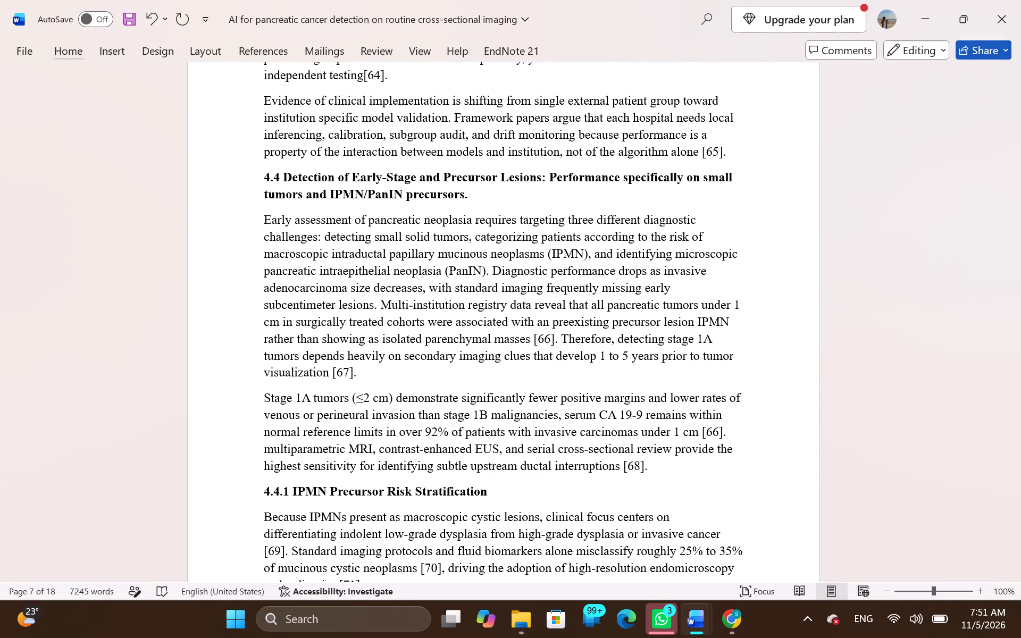
Read on word by word through the "detecting stage 1A tumors" sentence, looking for wording to revise.
key(ctrl+Right)
key(ctrl+Right)
key(ctrl+Right)
key(ctrl+Right)
key(ctrl+Right)
key(ctrl+Left)
key(ctrl+Right)
key(ctrl+Right)
key(ctrl+Right)
key(ctrl+Left)
key(ctrl+Right)
key(ctrl+Right)
key(ctrl+Right)
key(ctrl+Right)
key(ctrl+Right)
key(ctrl+Right)
key(ctrl+Right)
key(ctrl+Right)
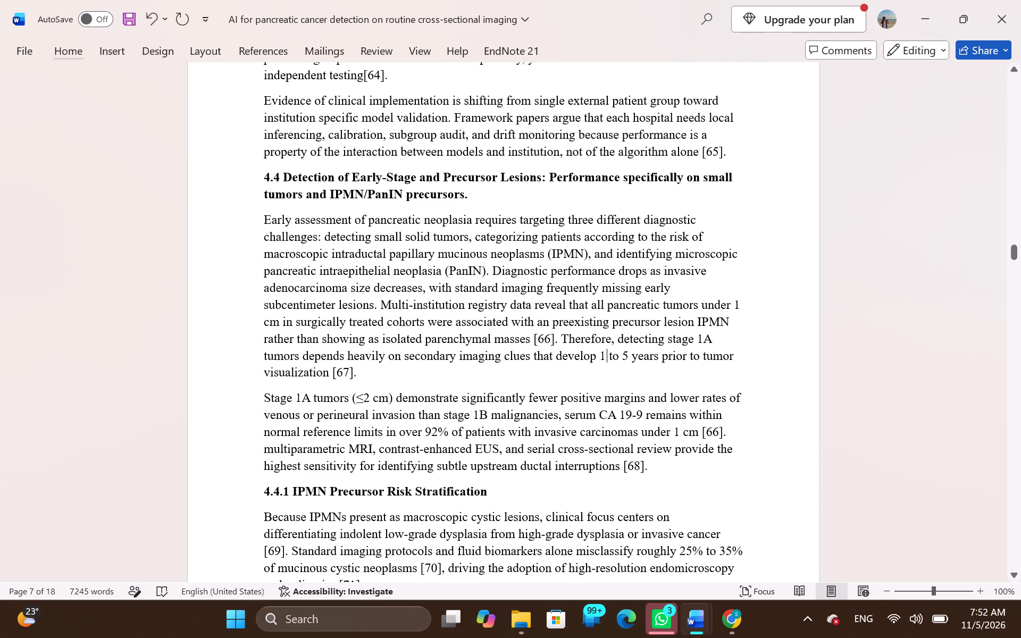
key(ctrl+Right)
key(ctrl+Right)
key(ctrl+Right)
key(ctrl+Right)
key(ctrl+Right)
key(ctrl+Right)
Copy "visualization" from the end of the stage 1A detection sentence and submit it to ChatGPT for alternatives.
key(ctrl+shift+Right)
key(ctrl+c)
key(alt+Tab)
key(ctrl+v)
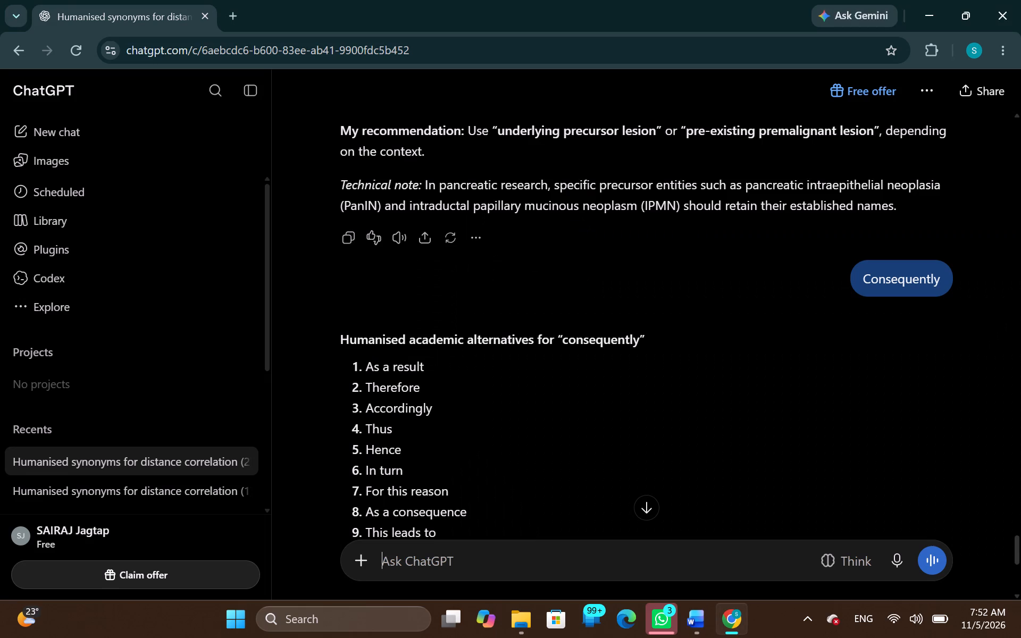
key(Return)
key(alt+Tab)
scroll(373, 357, down, 1)
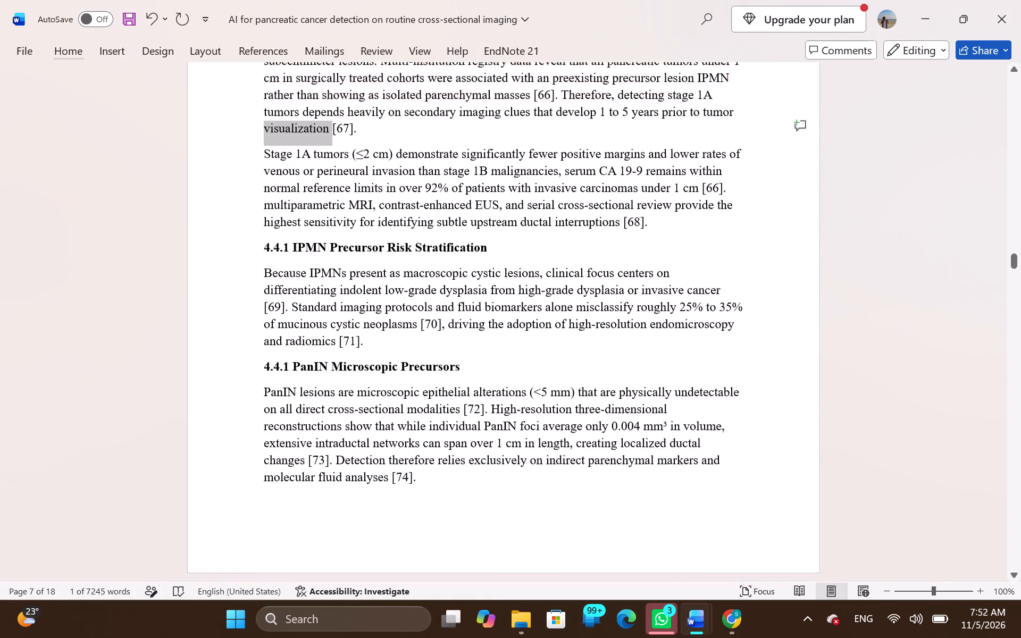
scroll(373, 357, down, 2)
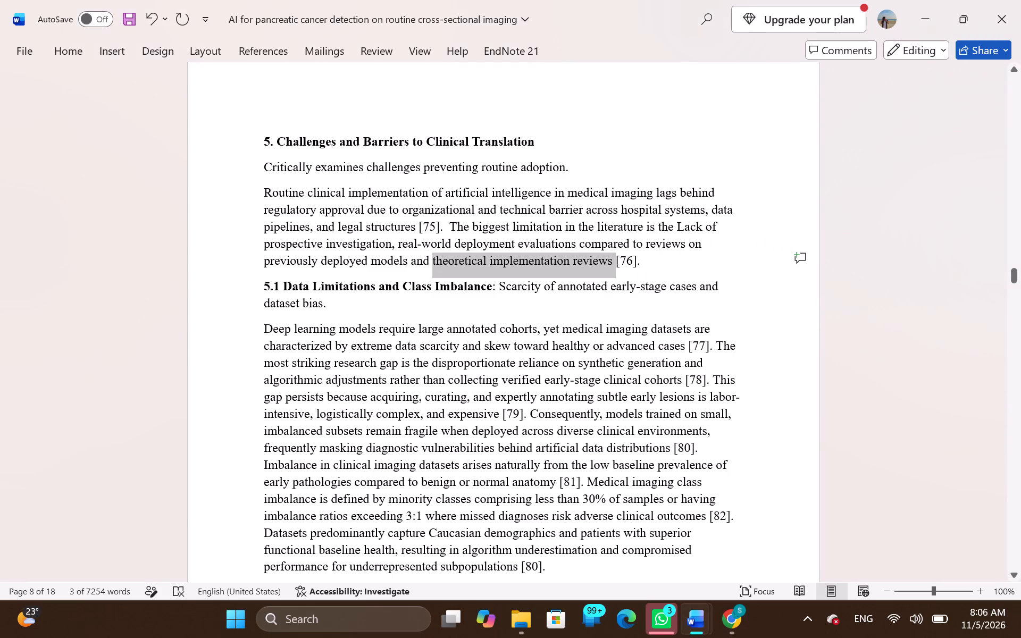
text(reviw)
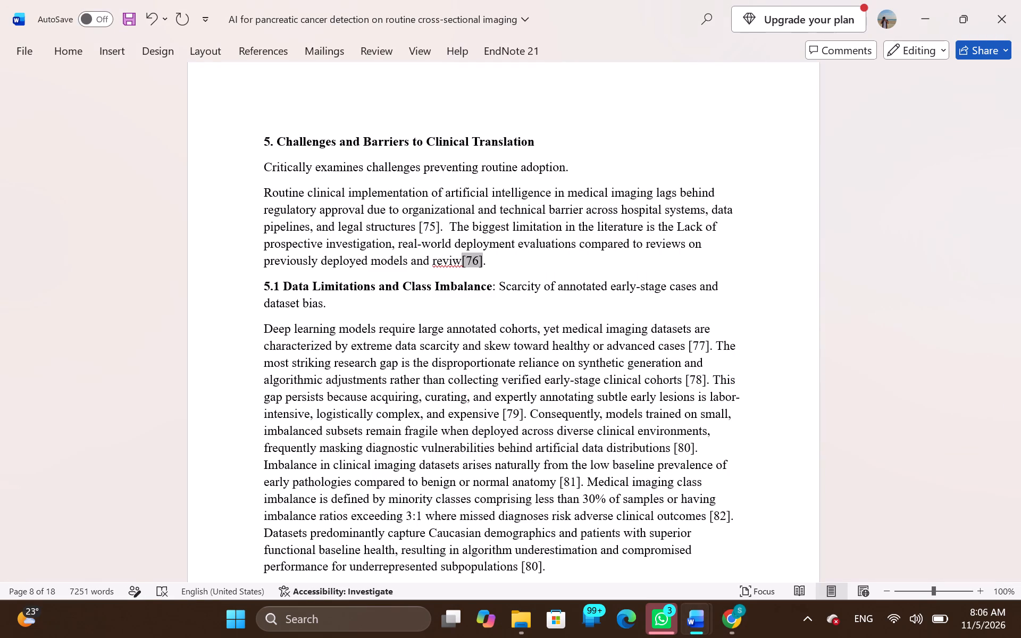
key(ctrl+BackSpace)
key(alt+Tab)
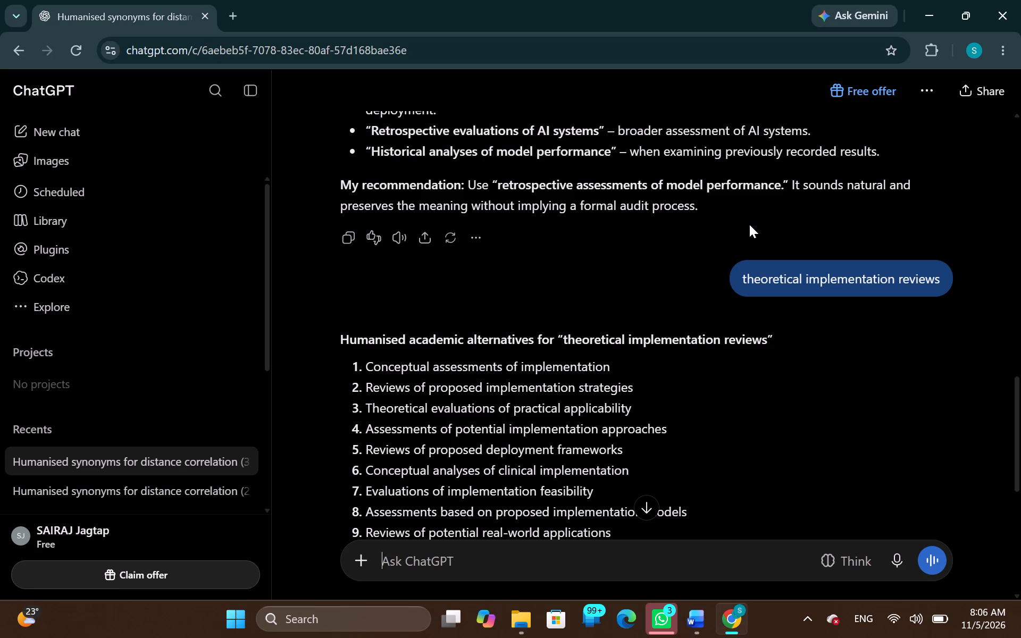
key(alt+Tab)
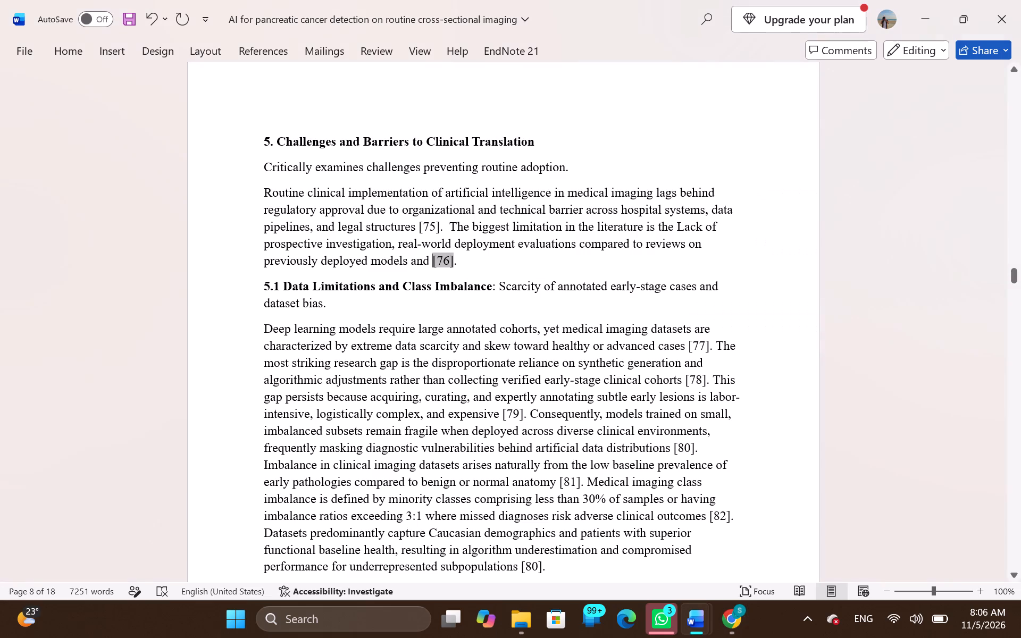
text(proposed)
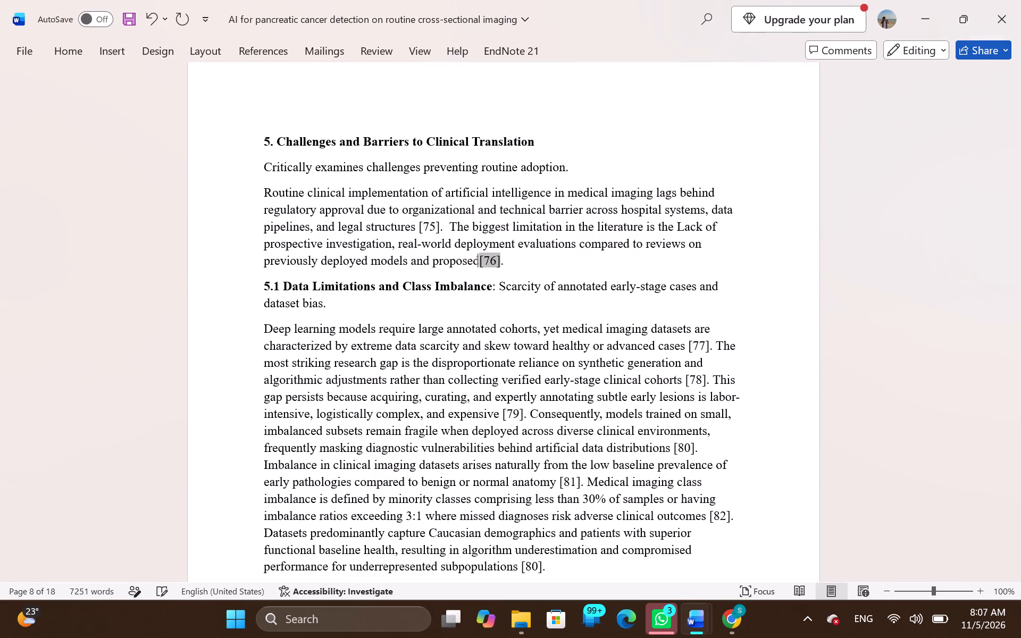
key(space)
key(alt+Tab)
key(alt+Tab)
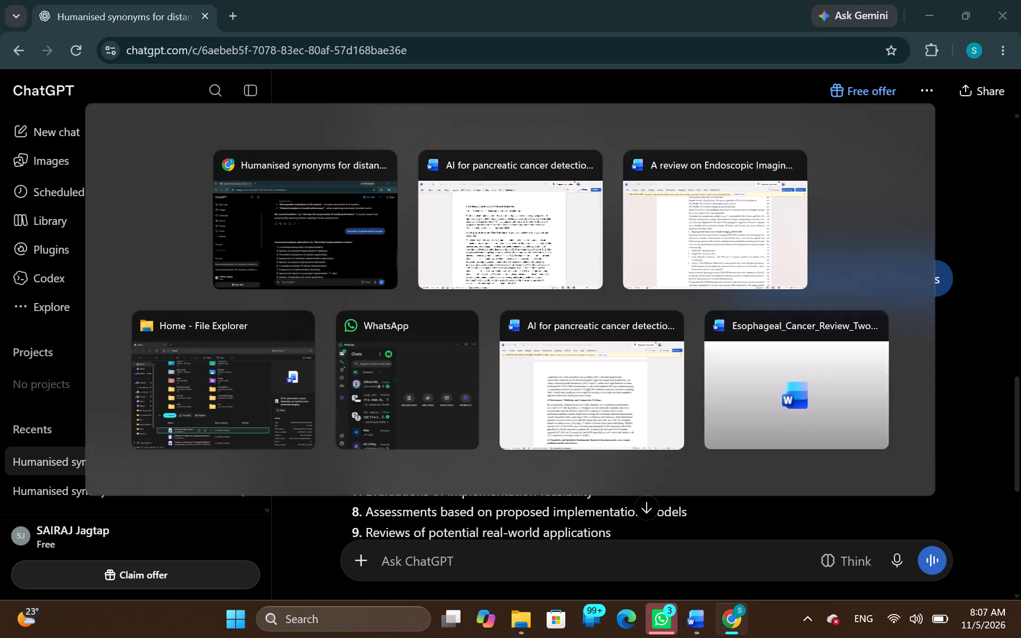
text(implementation)
key(space)
key(alt+Tab)
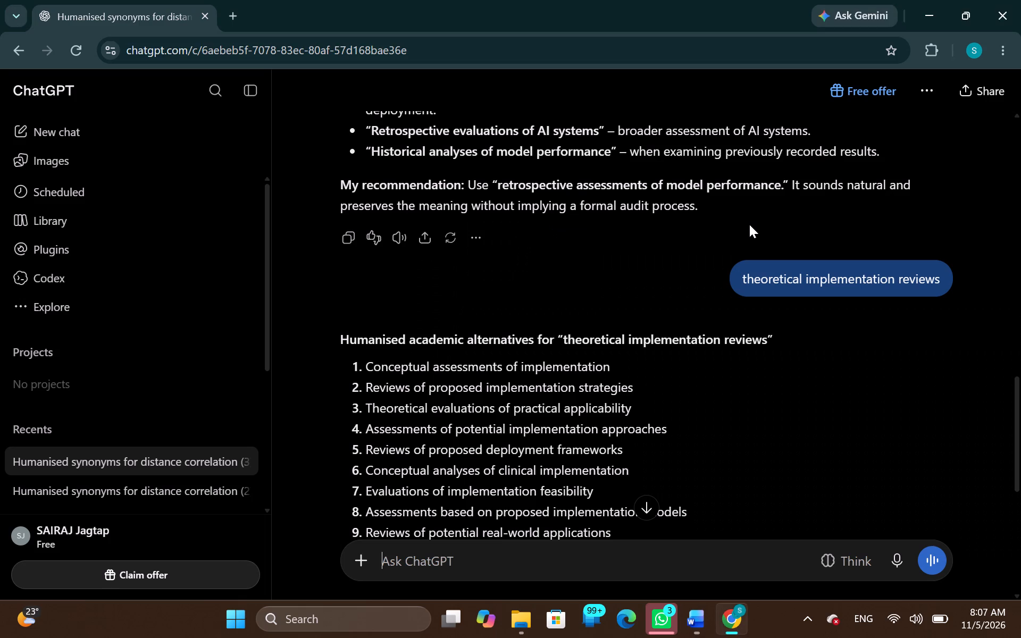
key(alt+Tab)
text(strag)
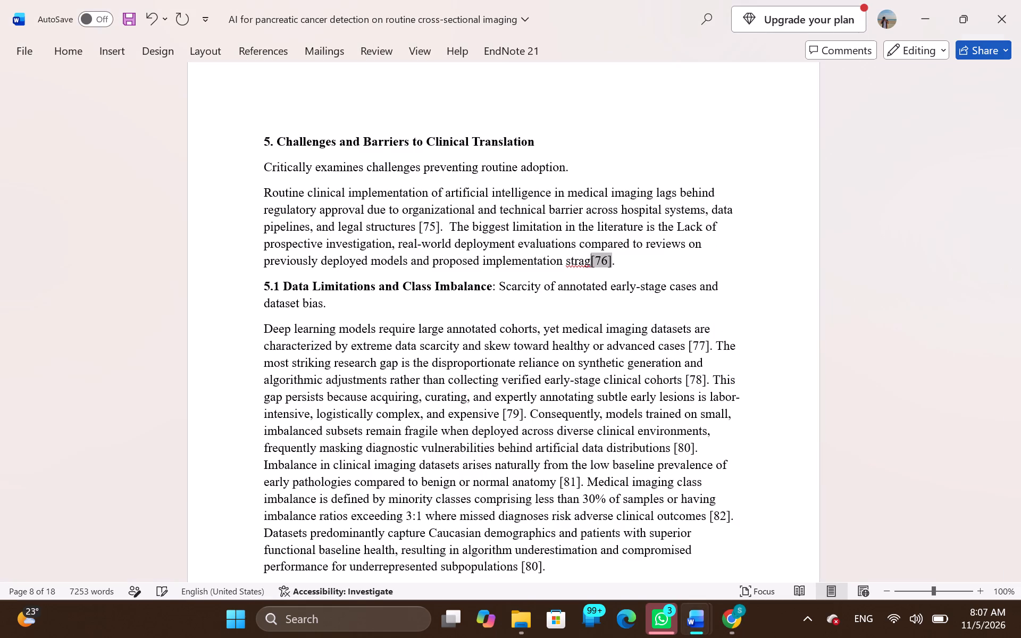
key(BackSpace)
text(tegiers)
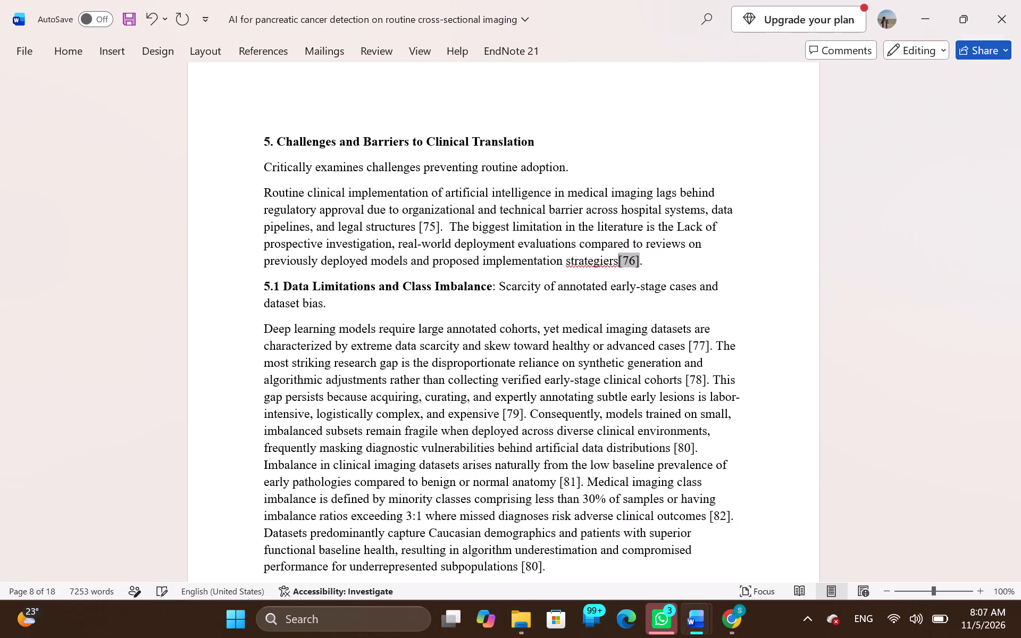
key(BackSpace)
key(BackSpace)
key(BackSpace)
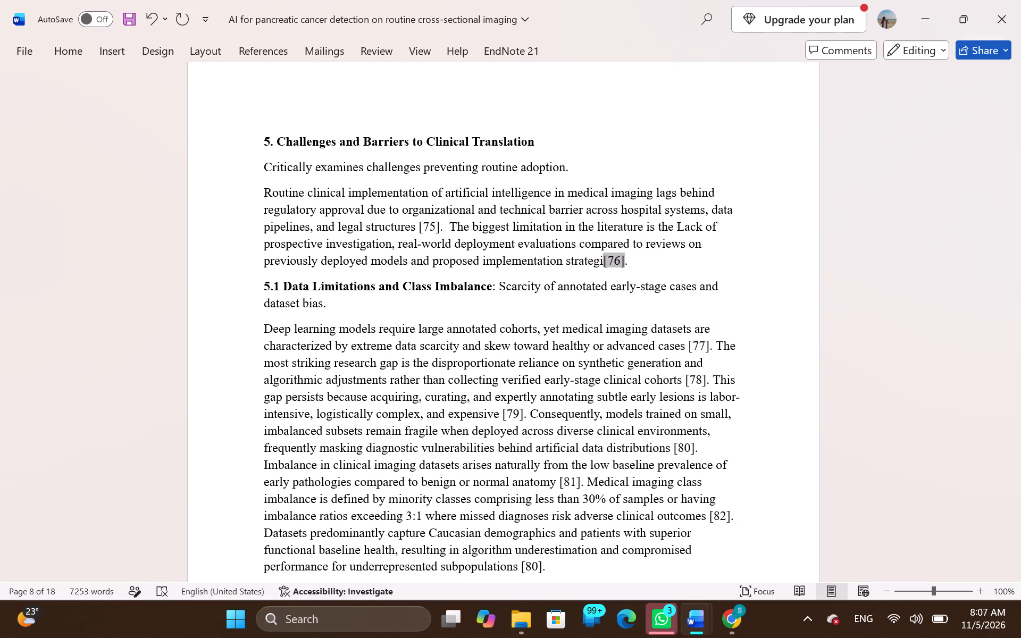
text(es.)
Replace "Scarcity" with "Lack" in the descriptive text of heading 5.1.
key(ctrl+Right)
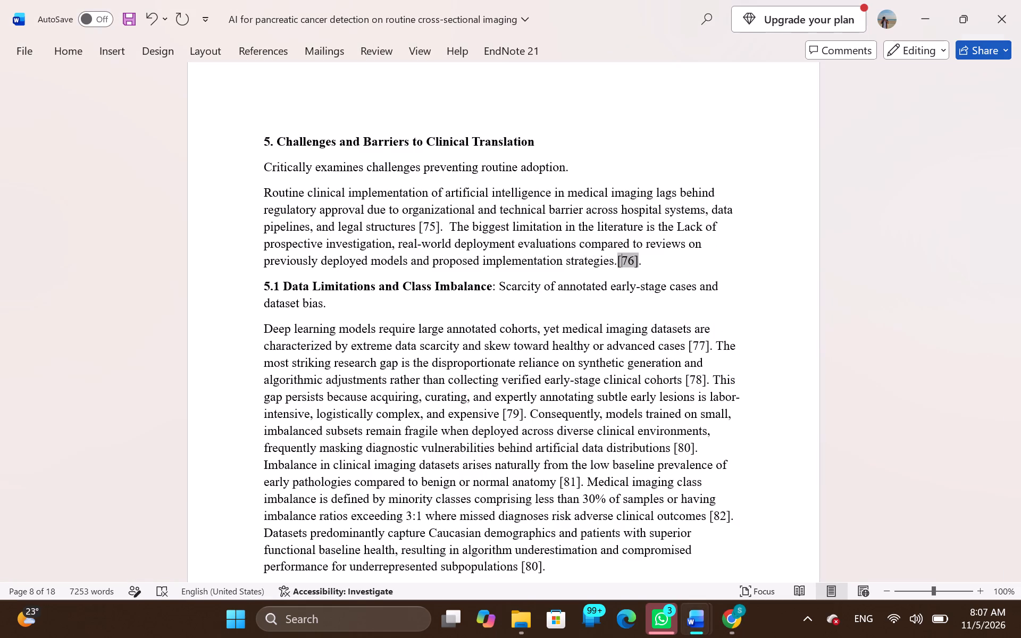
key(ctrl+Right)
key(ctrl+Right)
key(ctrl+Right)
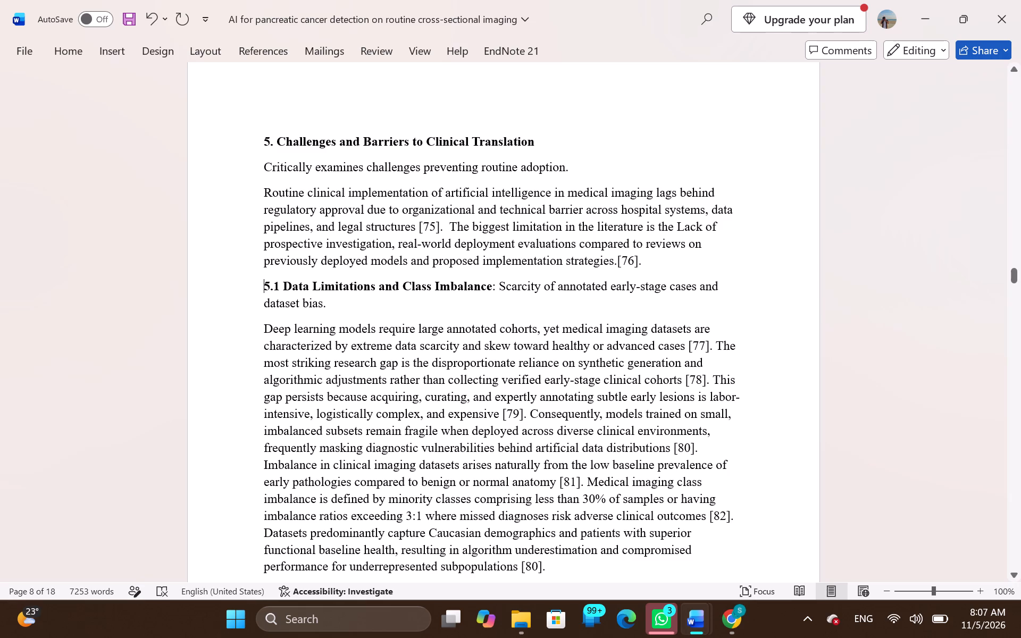
double_click(518, 288)
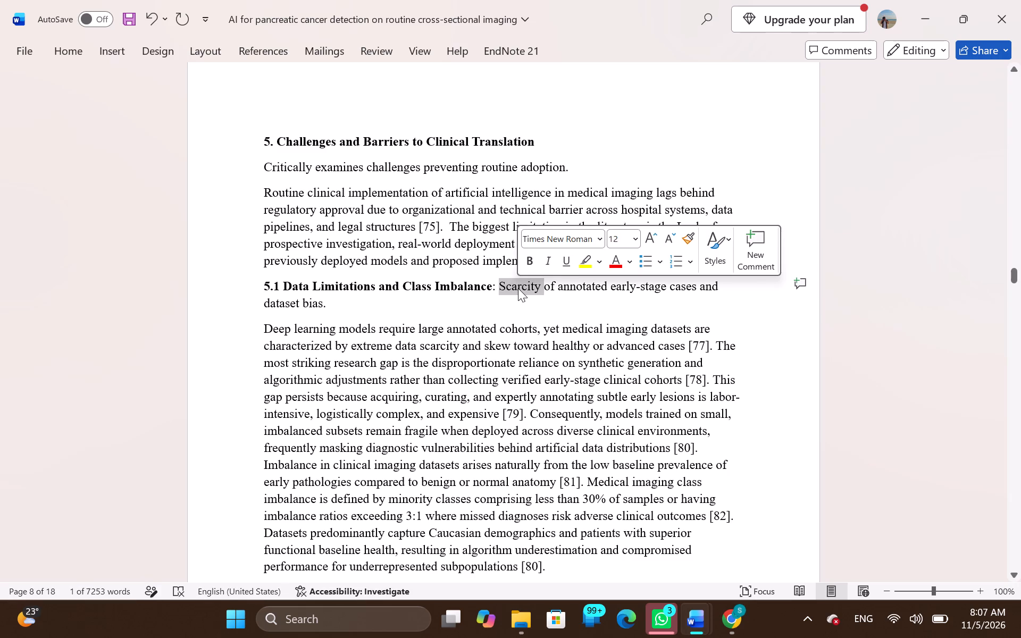
text(lack)
key(BackSpace)
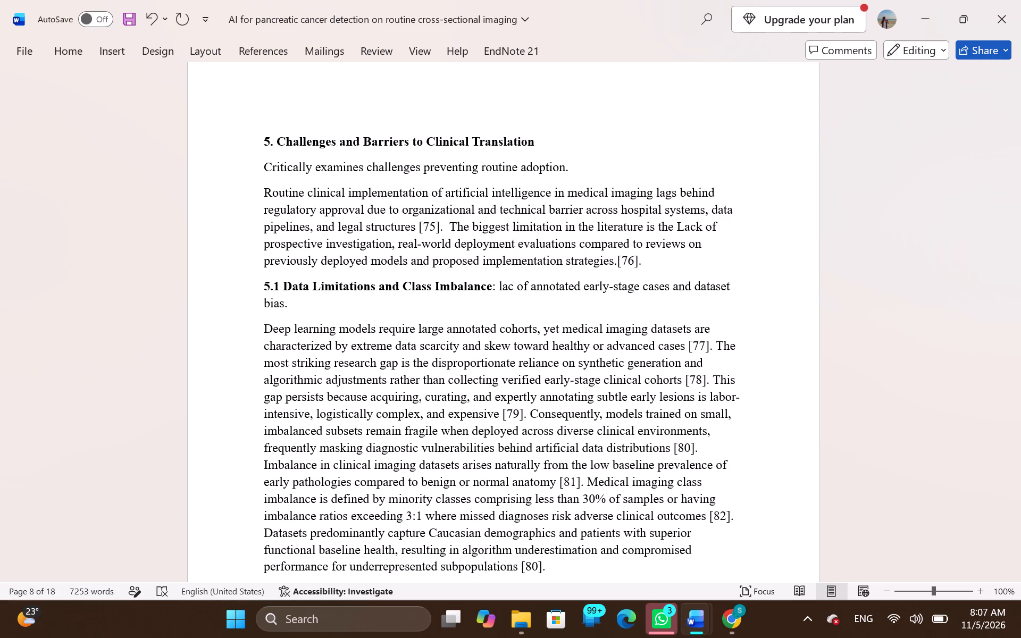
key(BackSpace)
key(BackSpace)
key(BackSpace)
text(Lack)
Read through the descriptive text of heading 5.1 and the opening clause of the paragraph below it for wording to change.
key(ctrl+Right)
key(ctrl+Right)
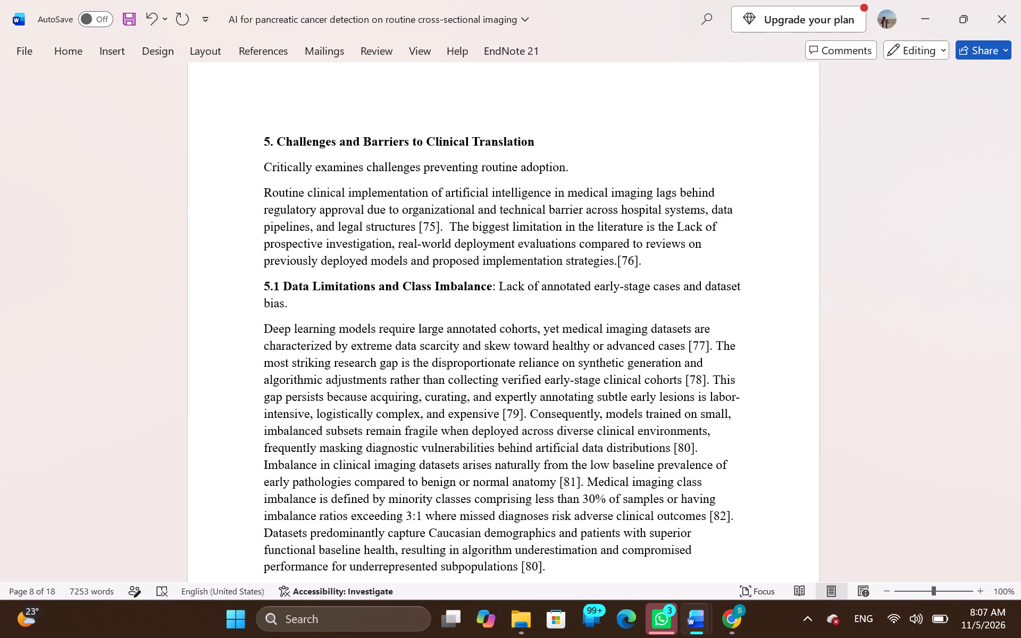
key(ctrl+Right)
key(ctrl+Right)
key(ctrl+Right)
key(ctrl+Right)
key(ctrl+Right)
key(ctrl+Right)
key(ctrl+Right)
key(ctrl+Right)
key(ctrl+Right)
key(ctrl+Right)
scroll(390, 383, down, 3)
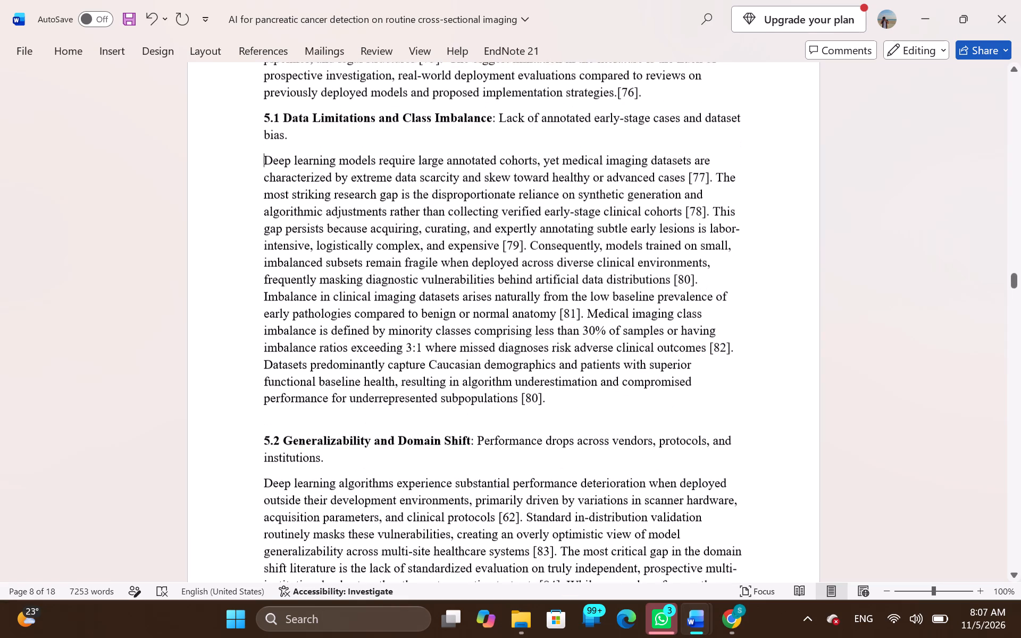
scroll(390, 383, down, 2)
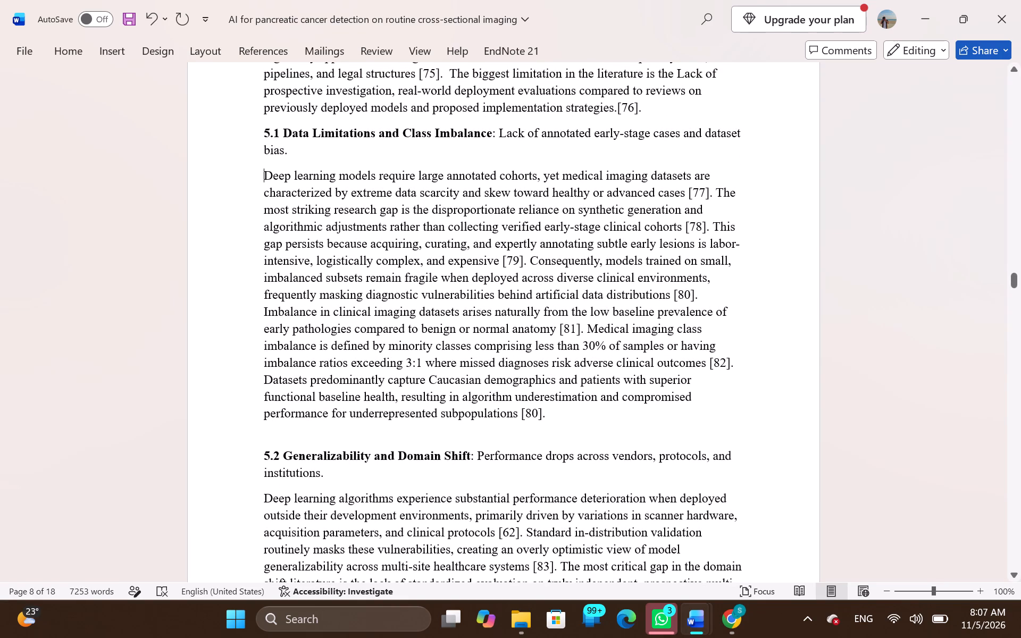
key(ctrl+Right)
key(ctrl+Right)
key(ctrl+Right)
key(ctrl+Right)
key(ctrl+Right)
key(ctrl+Right)
key(ctrl+Right)
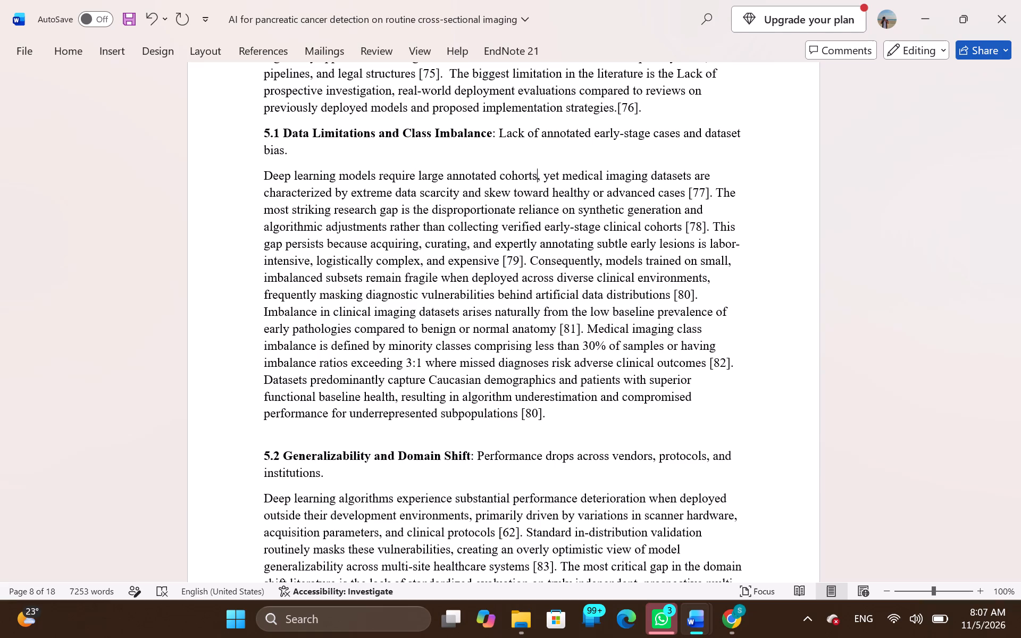
key(ctrl+Left)
key(ctrl+Left)
key(ctrl+Right)
key(ctrl+Right)
key(ctrl+Right)
key(ctrl+Right)
key(ctrl+Right)
key(ctrl+Right)
key(ctrl+Right)
key(ctrl+Right)
key(ctrl+Right)
key(ctrl+Right)
key(ctrl+Right)
key(ctrl+Right)
key(ctrl+Left)
key(ctrl+Left)
key(ctrl+shift+Right)
key(ctrl+shift+Right)
key(ctrl+shift+Right)
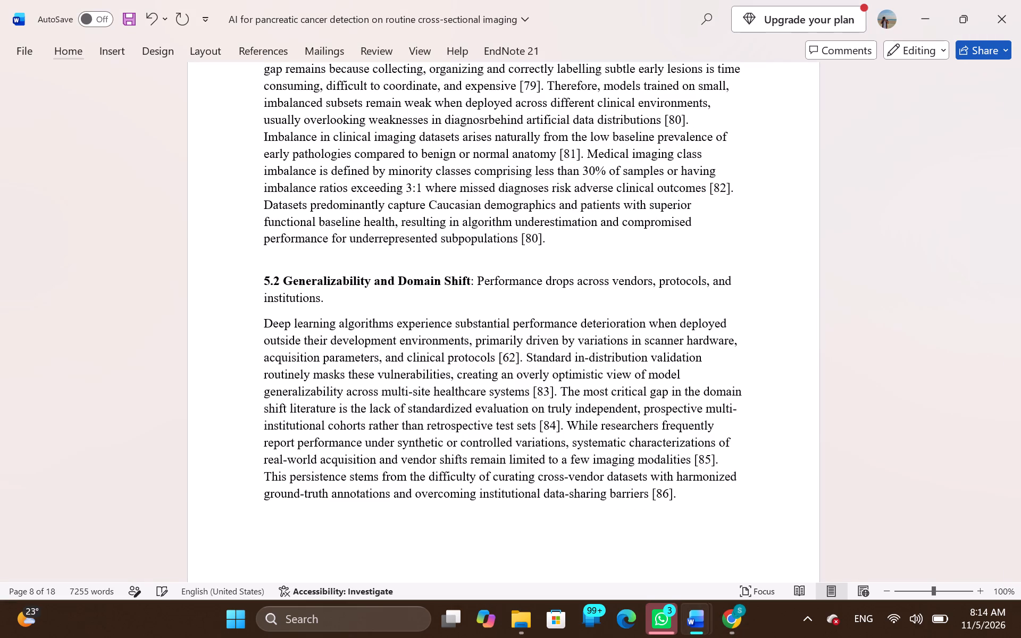
key(BackSpace)
text(tic)
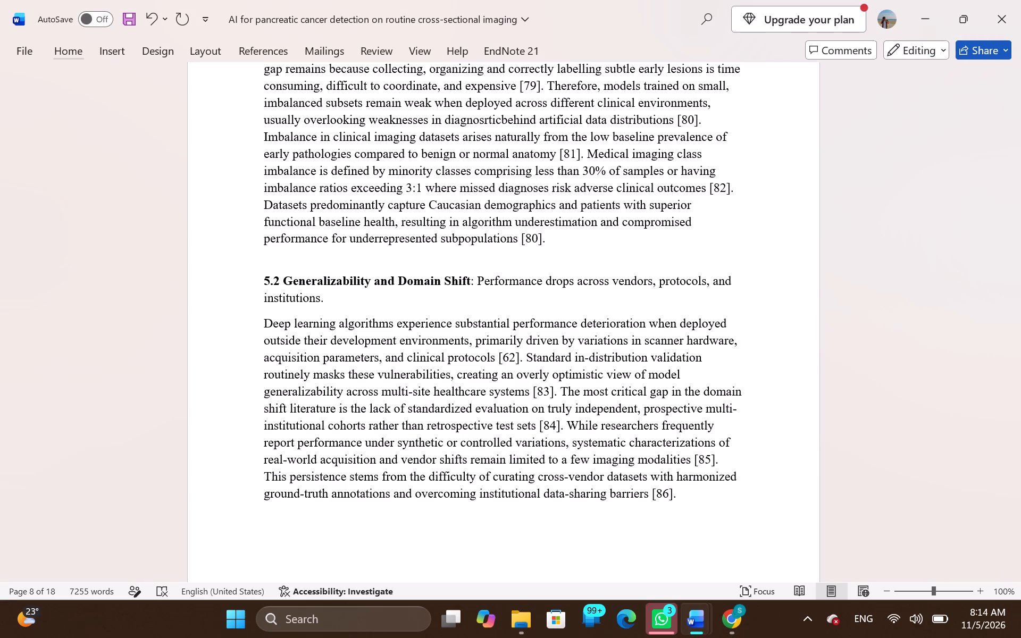
key(BackSpace)
key(BackSpace)
key(BackSpace)
key(BackSpace)
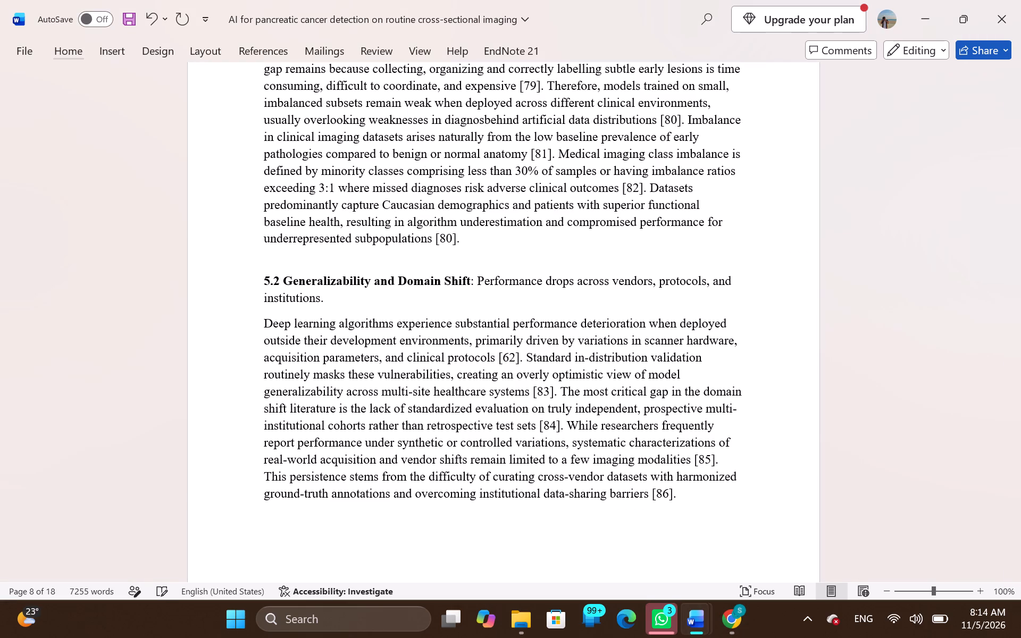
text(tic performace)
key(BackSpace)
text(nc)
key(BackSpace)
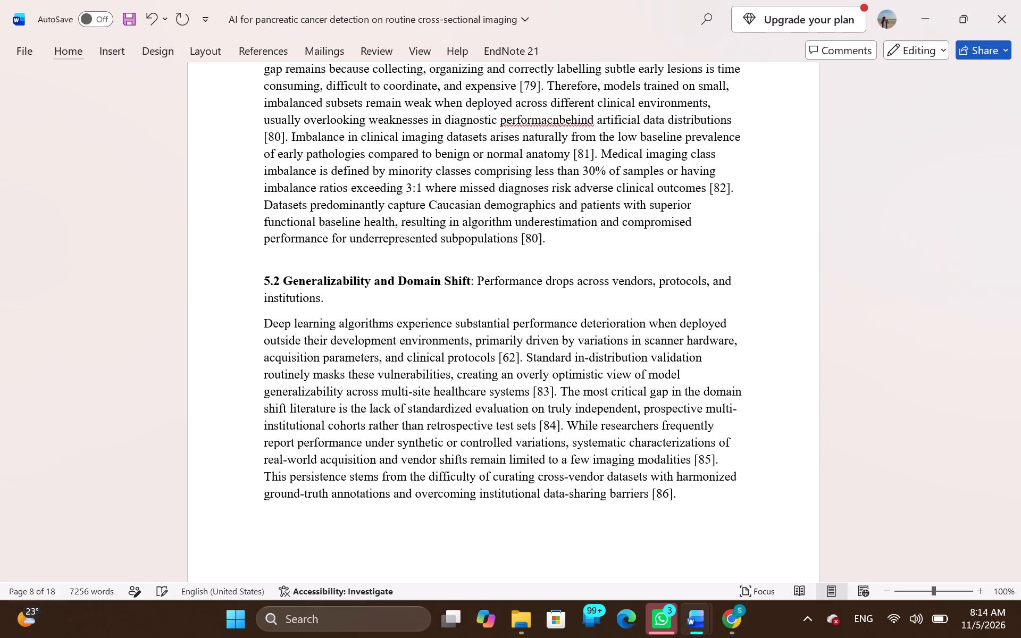
key(BackSpace)
key(BackSpace)
text(nce)
key(space)
Read through subsection 5.1's fifth sentence, from "Imbalance in clinical imaging datasets" to "low baseline prevalence", for wording to rephrase.
key(ctrl+Right)
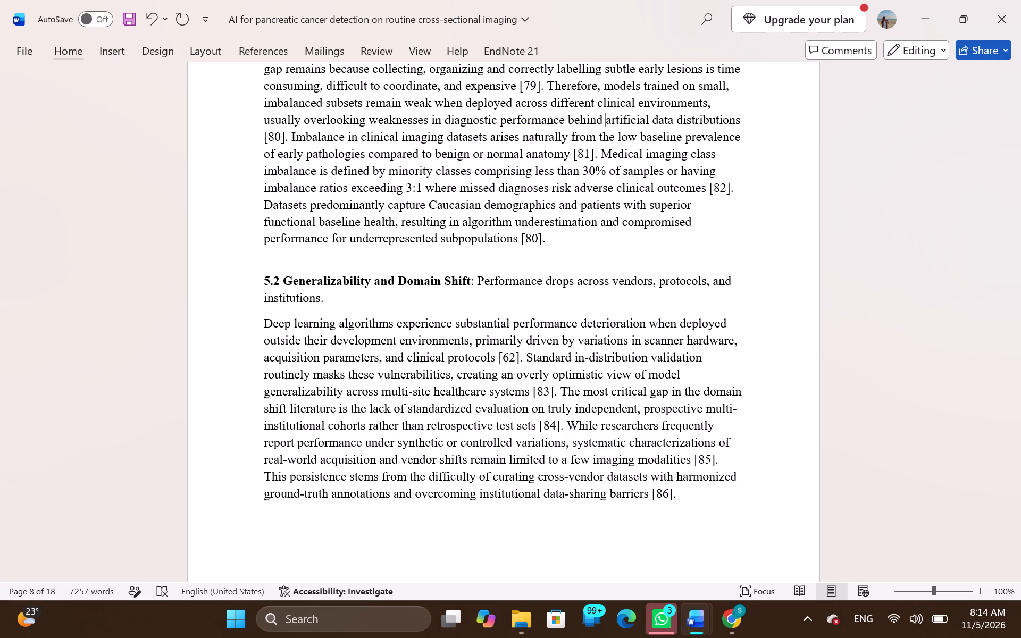
key(ctrl+Right)
key(ctrl+Right)
key(ctrl+Right)
key(ctrl+Right)
key(ctrl+Right)
key(ctrl+Right)
key(ctrl+Right)
key(ctrl+Right)
key(ctrl+Right)
key(ctrl+Right)
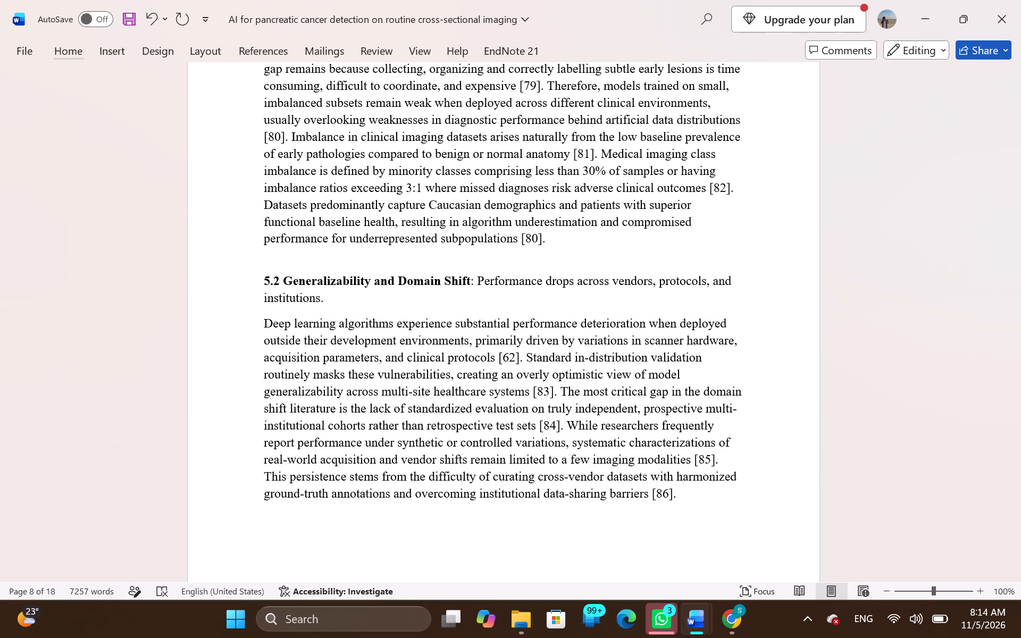
key(ctrl+Right)
key(ctrl+Right)
key(ctrl+Right)
key(ctrl+Right)
key(ctrl+Right)
key(ctrl+Right)
key(ctrl+Right)
key(ctrl+Right)
key(ctrl+Left)
key(ctrl+Left)
key(ctrl+Left)
key(ctrl+Left)
key(ctrl+Left)
key(ctrl+Left)
key(ctrl+Left)
key(Left)
key(Left)
key(Left)
key(Left)
key(Left)
key(Left)
key(Left)
key(Left)
key(Left)
key(Left)
key(Left)
key(Left)
key(Left)
key(Left)
key(Left)
key(ctrl+Right)
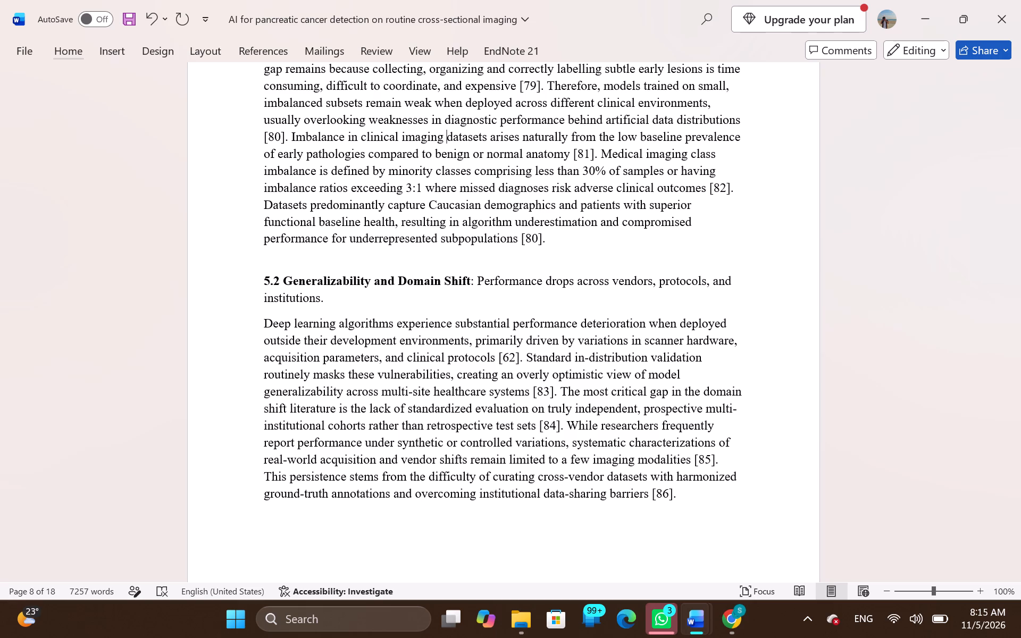
key(ctrl+Right)
key(ctrl+Right)
key(ctrl+Right)
key(ctrl+Right)
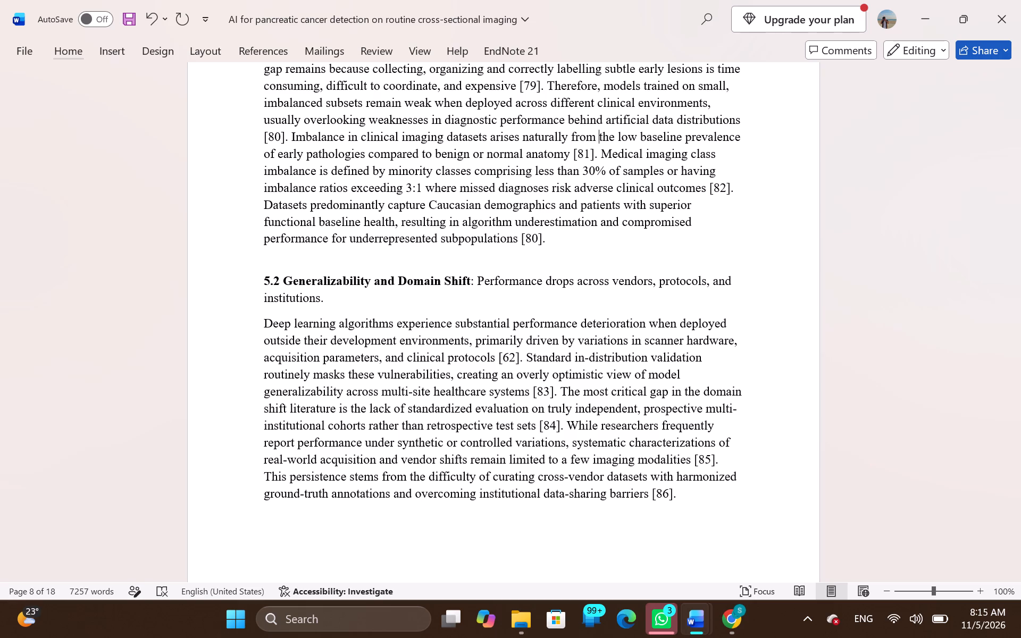
key(ctrl+Right)
key(ctrl+Right)
key(ctrl+Right)
key(ctrl+Right)
key(ctrl+Left)
key(ctrl+Left)
key(ctrl+Right)
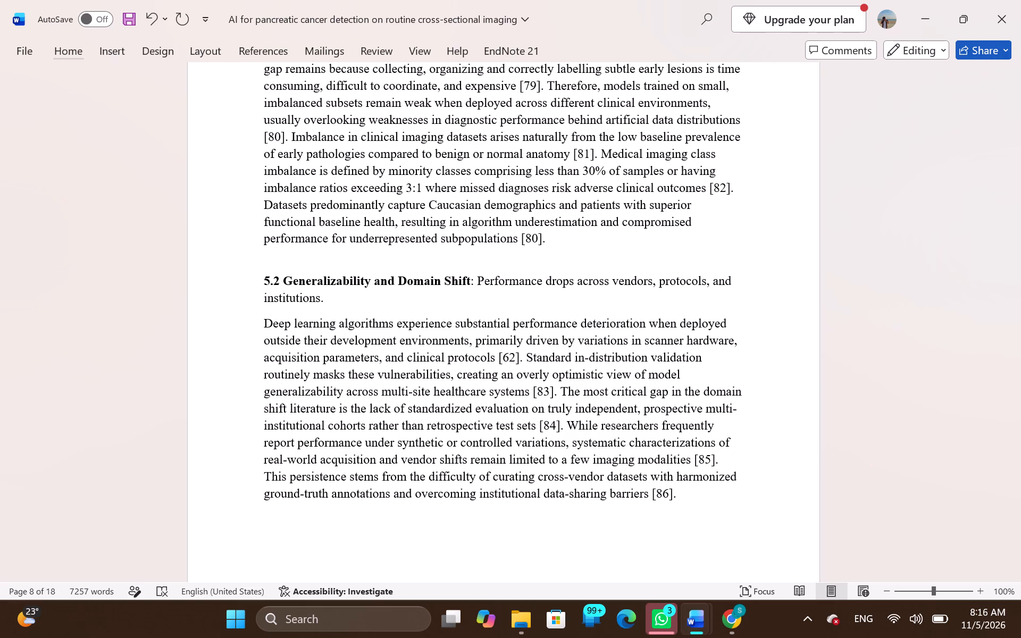
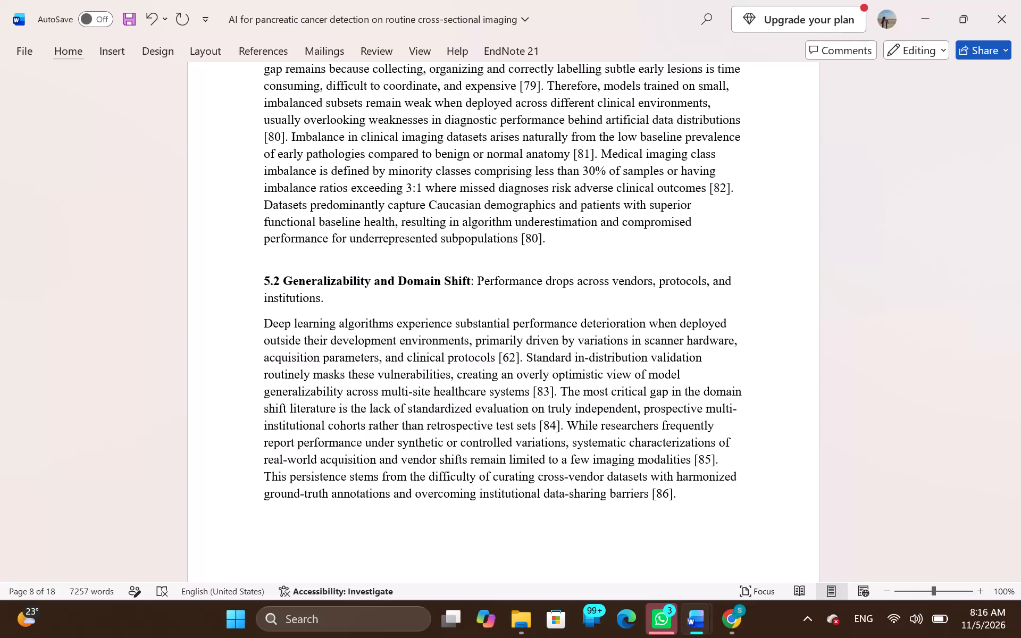
Review the end of subsection 5.1's fifth sentence, from "of early pathologies compared to benign or normal anatomy", for wording to rephrase.
key(ctrl+Right)
key(ctrl+Right)
key(ctrl+Down)
key(ctrl+Up)
key(ctrl+Up)
key(ctrl+Down)
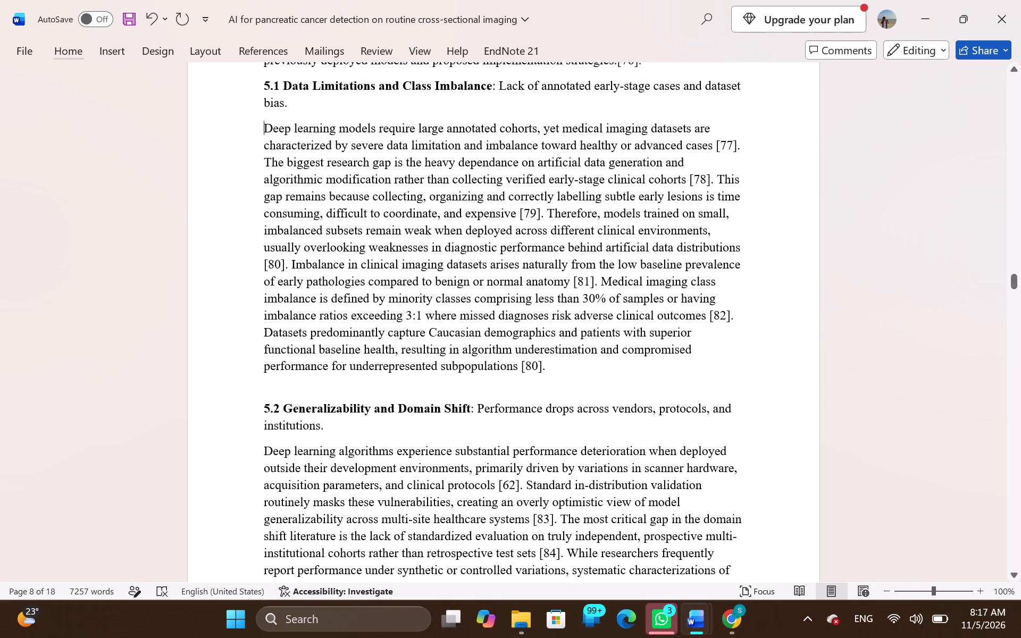
key(ctrl+Down)
key(Up)
key(Up)
key(Up)
key(Up)
key(Up)
key(Up)
key(Right)
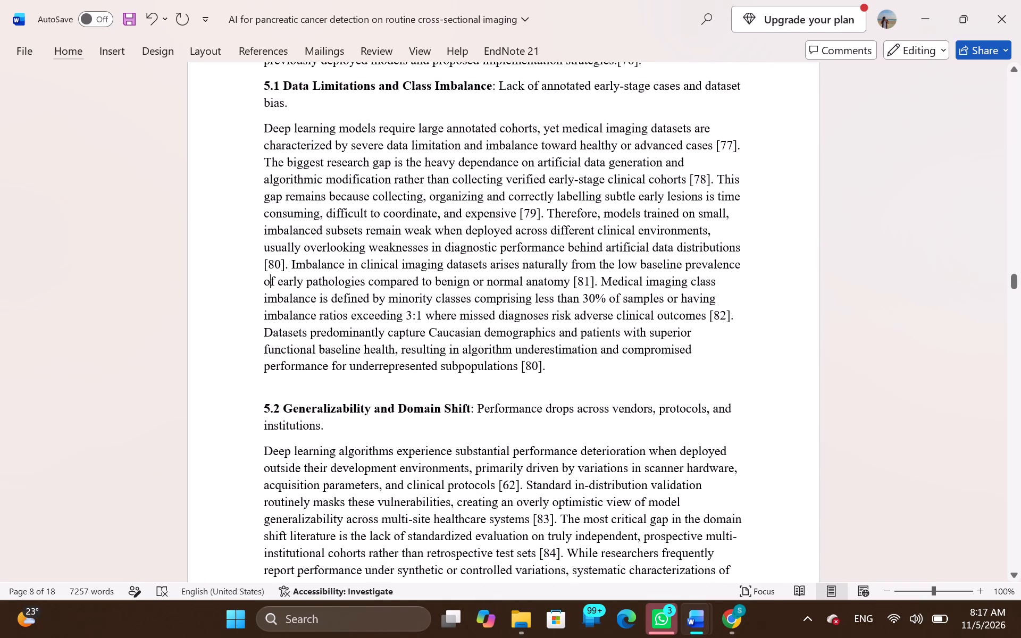
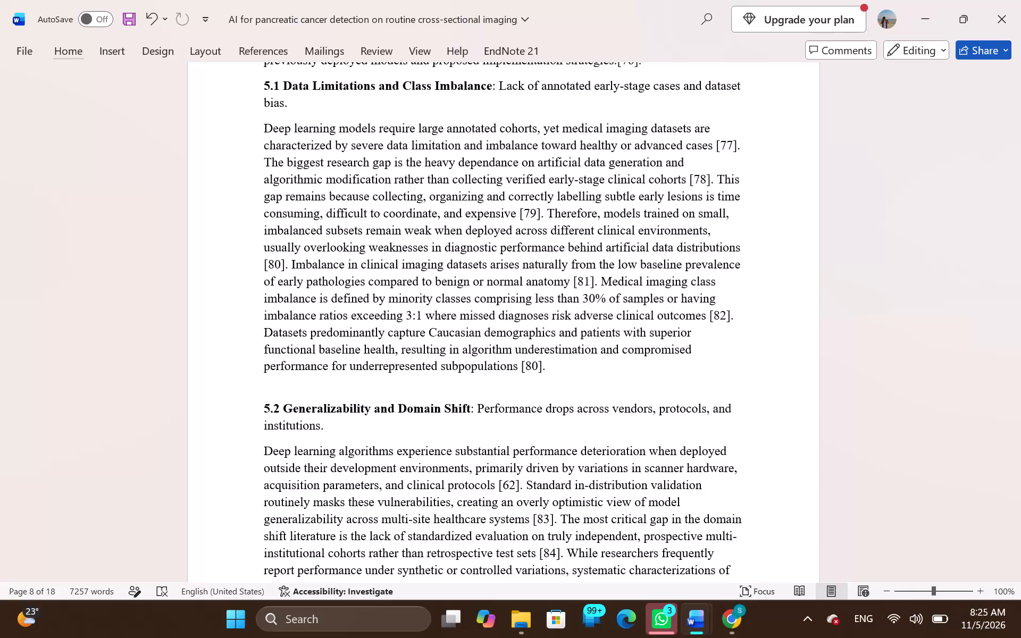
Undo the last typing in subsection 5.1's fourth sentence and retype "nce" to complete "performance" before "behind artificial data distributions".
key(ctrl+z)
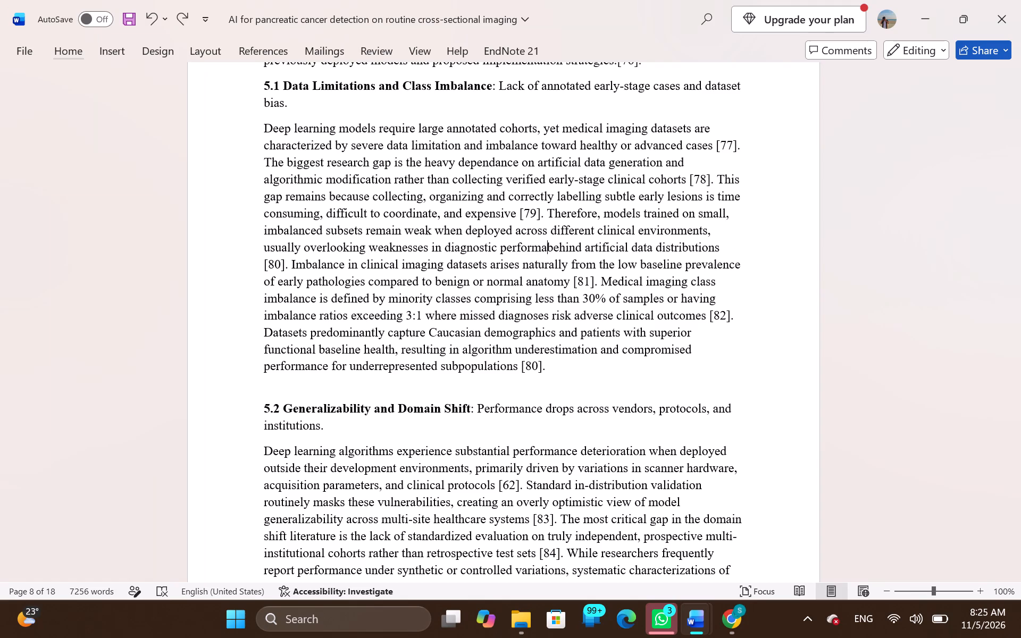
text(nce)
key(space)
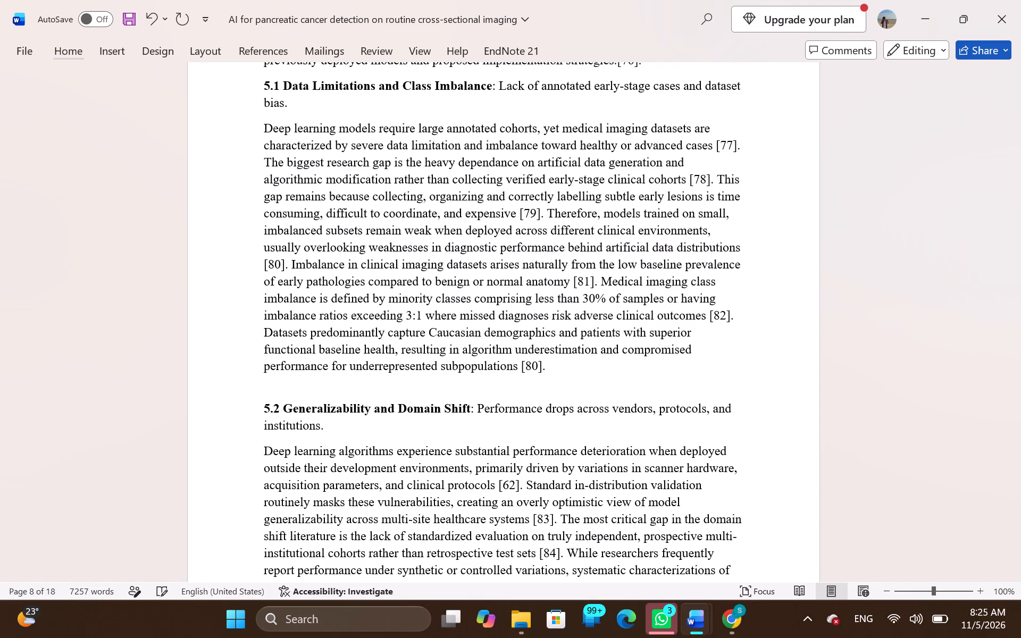
Review the end of subsection 5.1's fourth sentence, from "weaknesses in diagnostic performance" to its citation, for wording to rephrase.
key(ctrl+Right)
key(ctrl+Left)
key(ctrl+Left)
key(ctrl+Left)
key(ctrl+Left)
key(ctrl+Right)
key(Right)
key(ctrl+Right)
key(ctrl+Left)
key(ctrl+Right)
key(ctrl+Left)
key(ctrl+Right)
key(ctrl+Right)
key(ctrl+Right)
key(ctrl+Right)
key(ctrl+Right)
key(ctrl+Right)
key(ctrl+Right)
key(ctrl+Right)
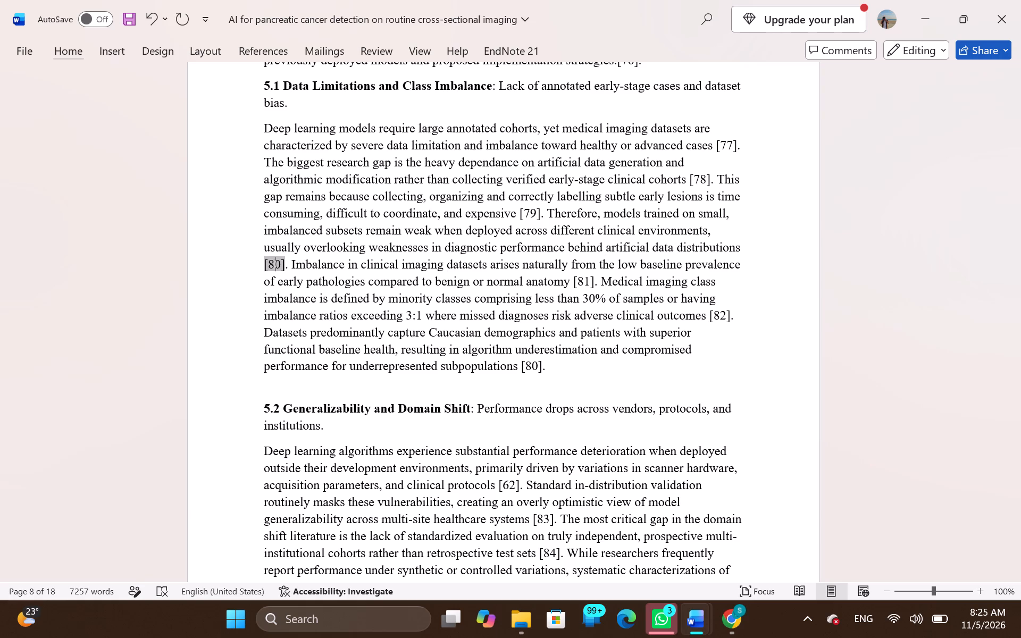
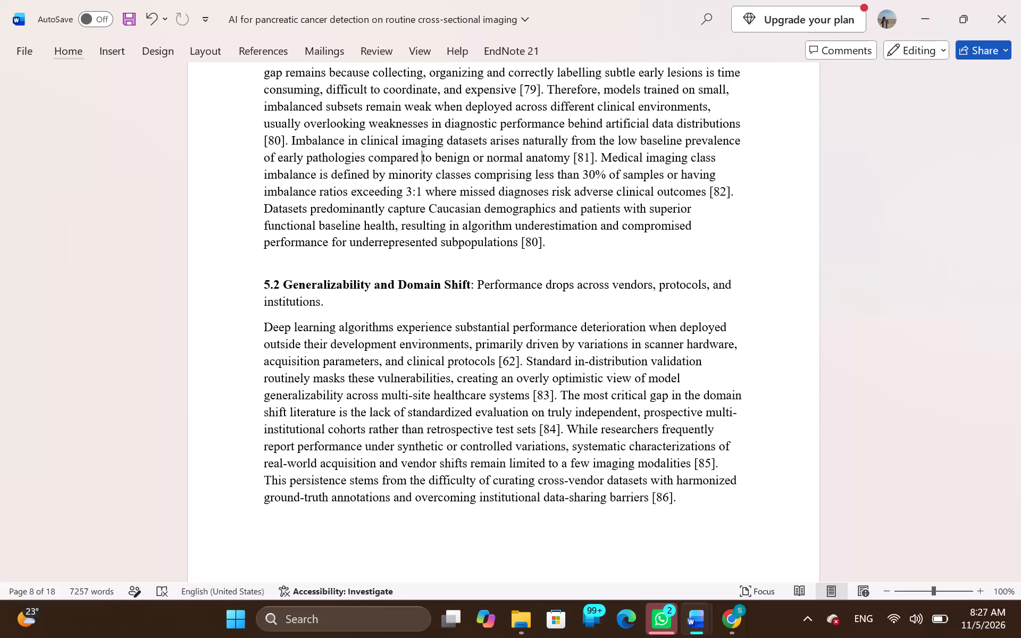
Read the rest of subsection 5.1's fifth sentence, from "to benign or normal anatomy" through citation [81], for wording to rephrase.
key(ctrl+Right)
key(ctrl+Right)
key(ctrl+Right)
key(ctrl+Right)
key(ctrl+Right)
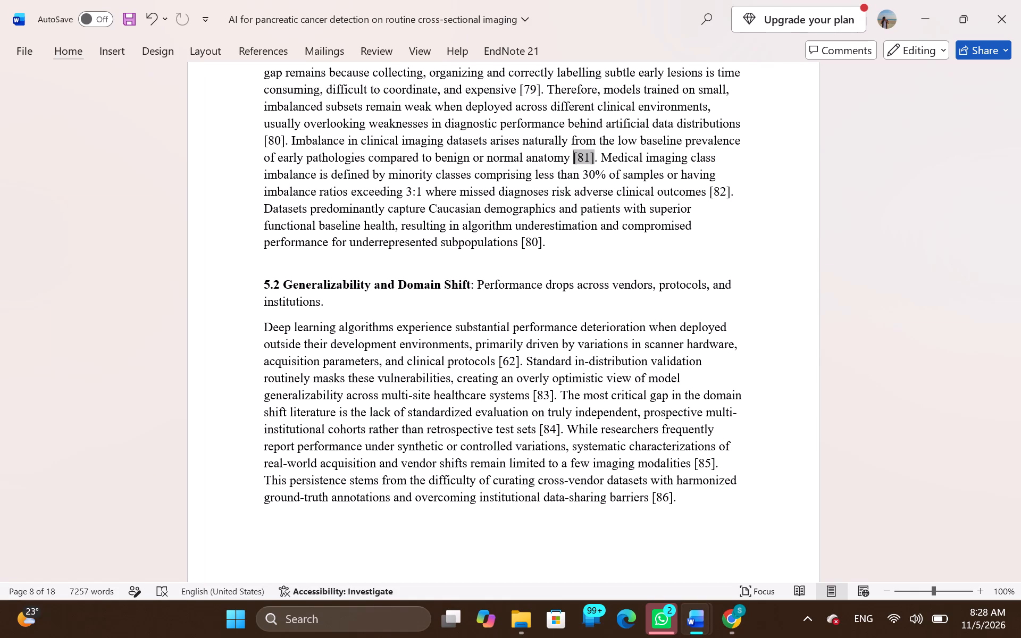
key(ctrl+Left)
key(ctrl+Left)
key(ctrl+Left)
key(ctrl+Right)
key(ctrl+Right)
key(ctrl+Right)
key(ctrl+Right)
key(ctrl+Left)
key(ctrl+Left)
key(ctrl+Right)
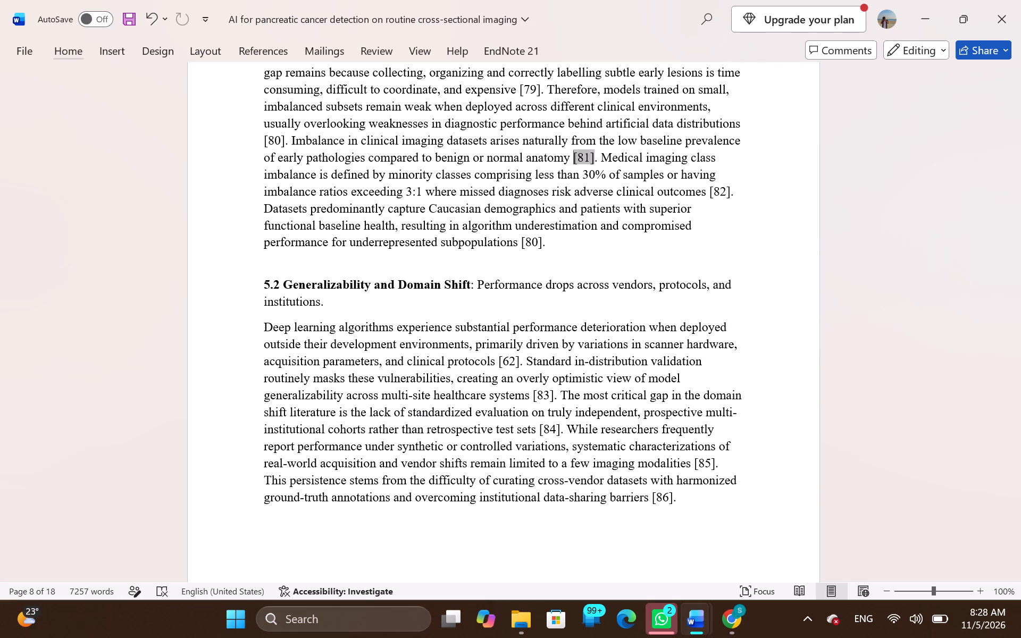
key(ctrl+Right)
key(ctrl+Right)
key(ctrl+Right)
Read the opening of subsection 5.1's sixth sentence, "Medical imaging class imbalance is defined by", for wording to rephrase.
key(ctrl+Right)
key(ctrl+Left)
key(ctrl+Right)
key(ctrl+Right)
key(ctrl+Right)
key(ctrl+Left)
key(ctrl+Left)
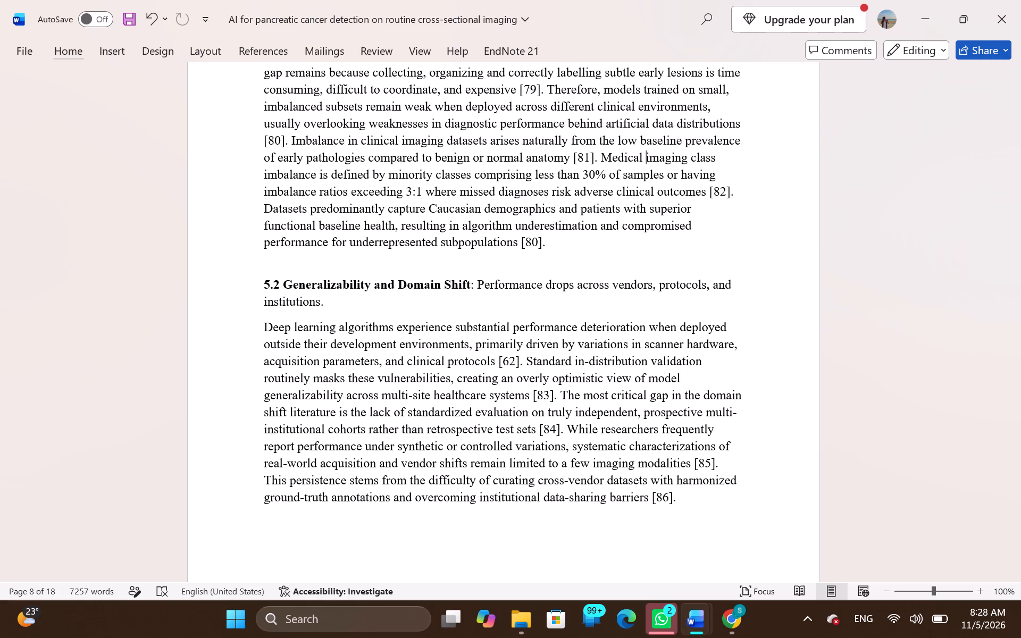
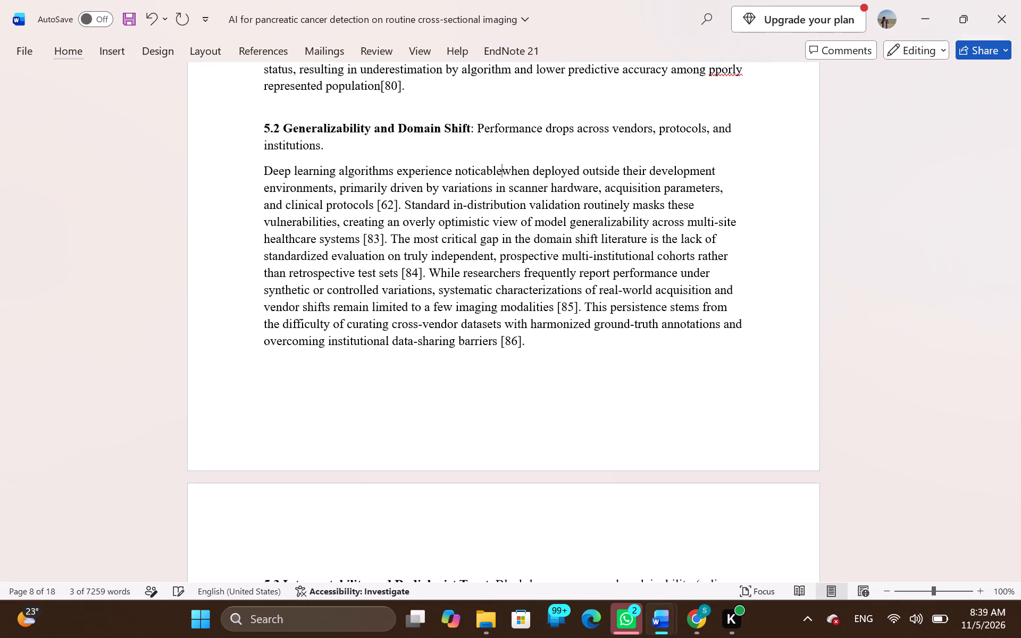
key(space)
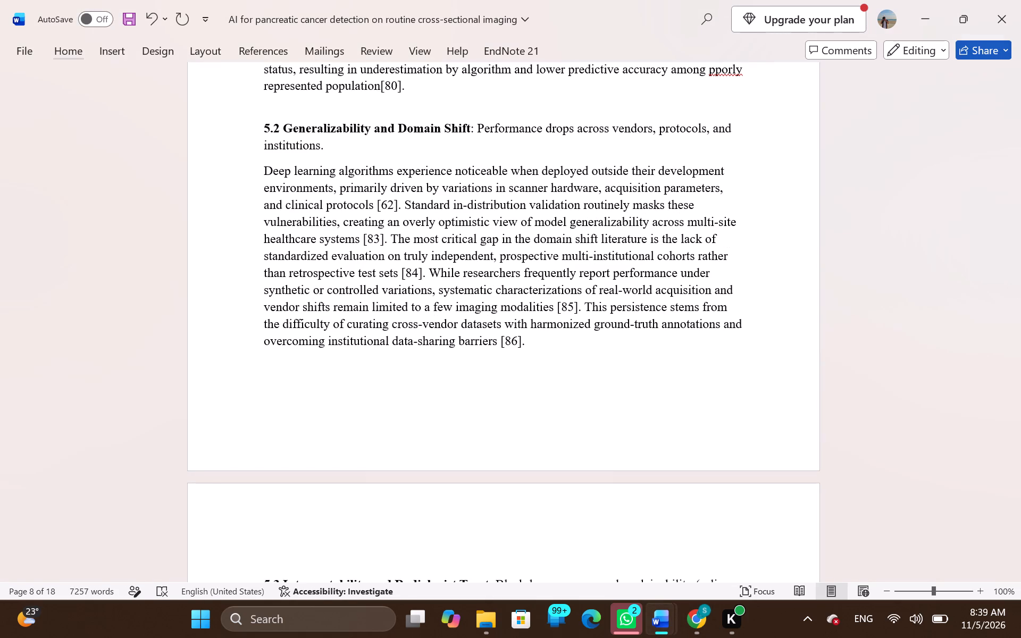
text(reduction in)
key(space)
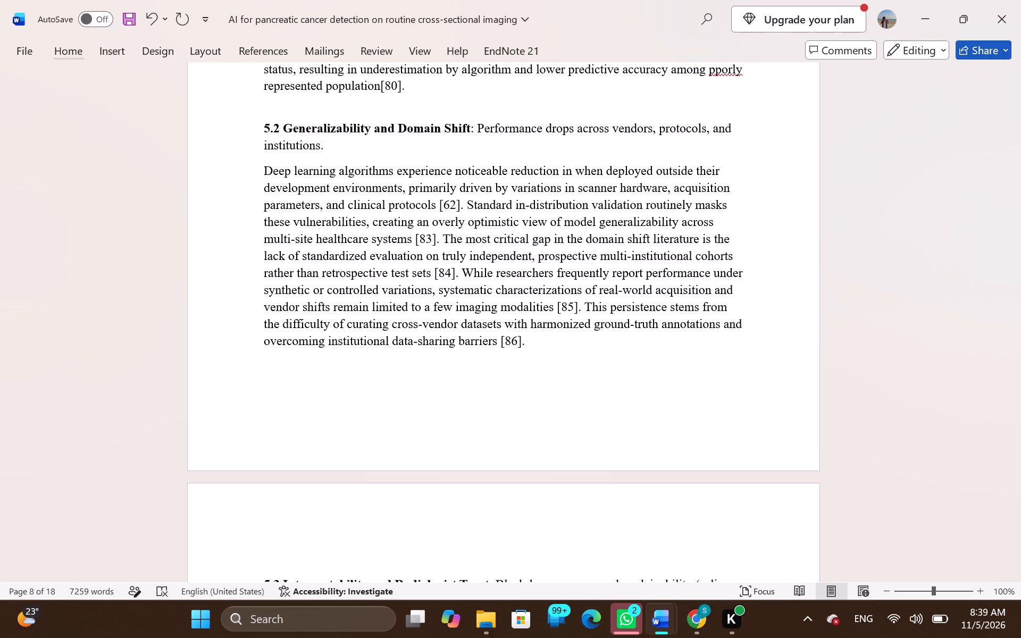
key(alt+Tab)
key(alt+Tab)
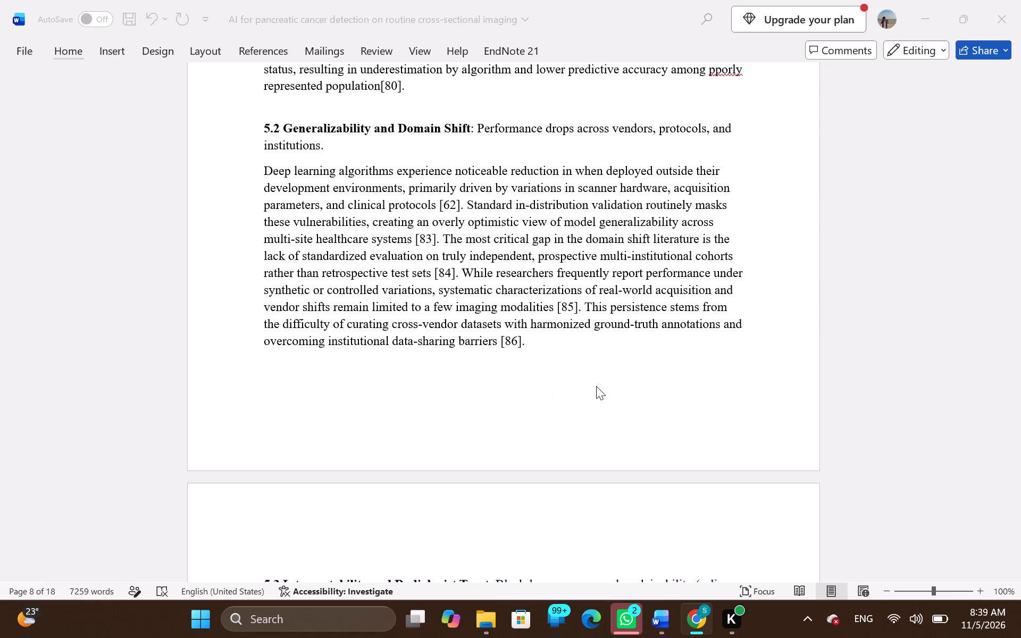
text(model performance)
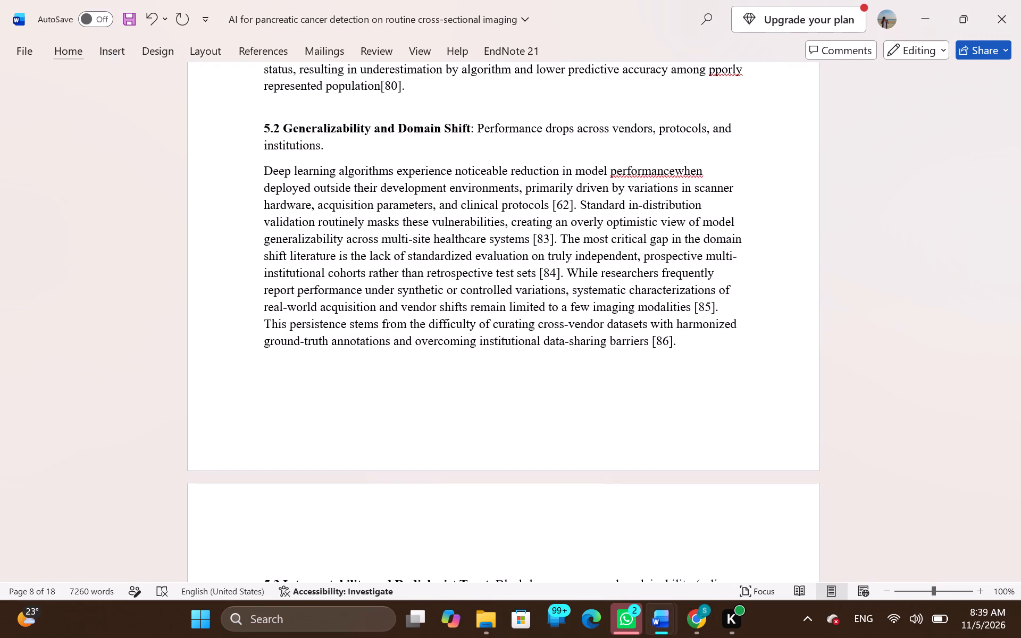
key(space)
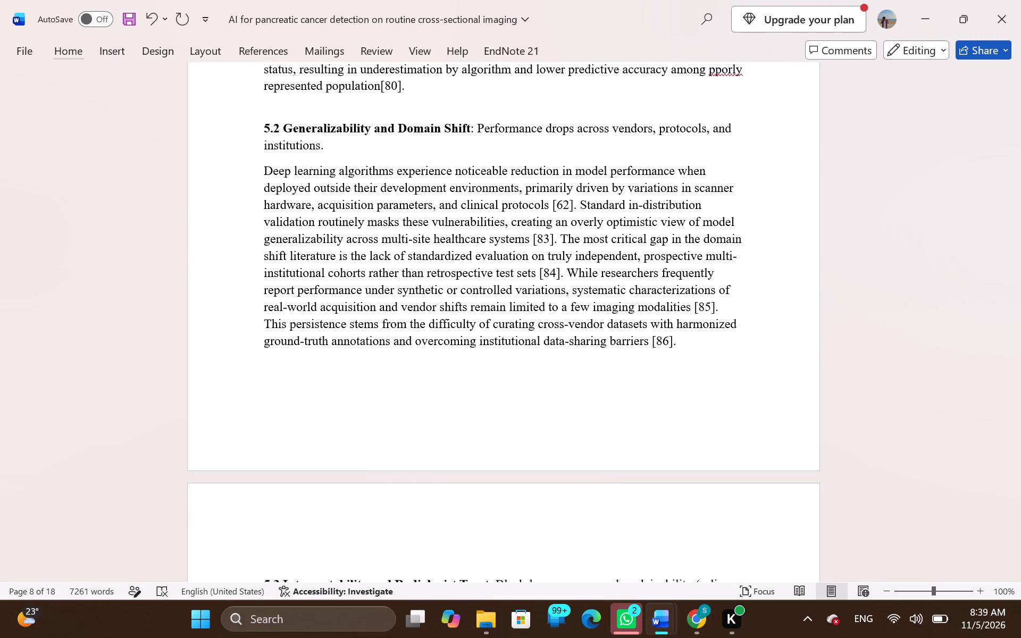
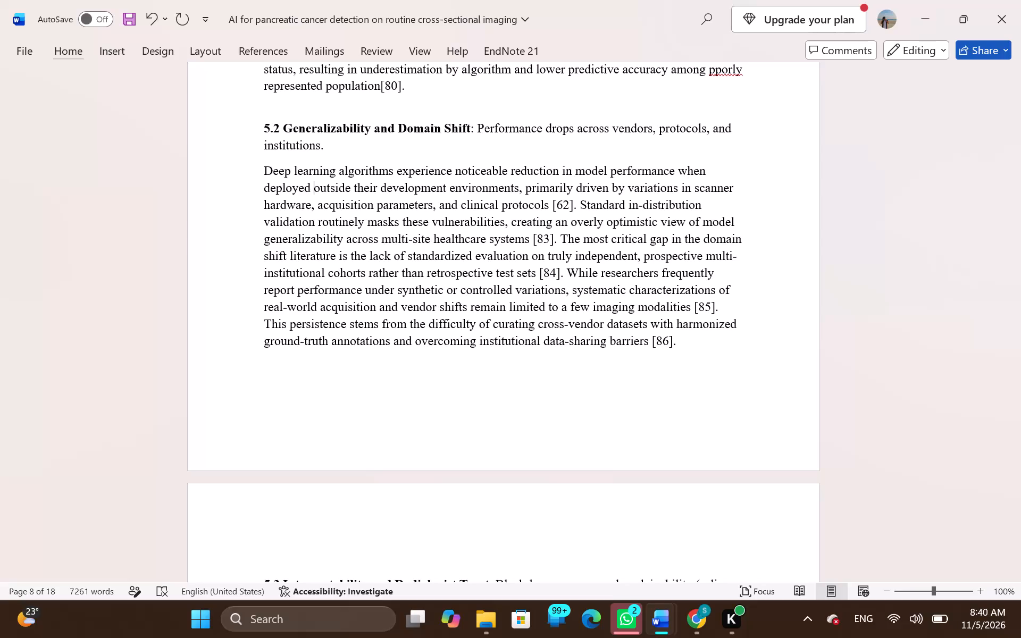
Replace "variations" with "difference" after "primarily driven by" in subsection 5.2's first sentence.
key(ctrl+Right)
key(ctrl+Right)
key(ctrl+Right)
key(ctrl+Right)
key(ctrl+Right)
key(ctrl+shift+Right)
key(ctrl+shift+Right)
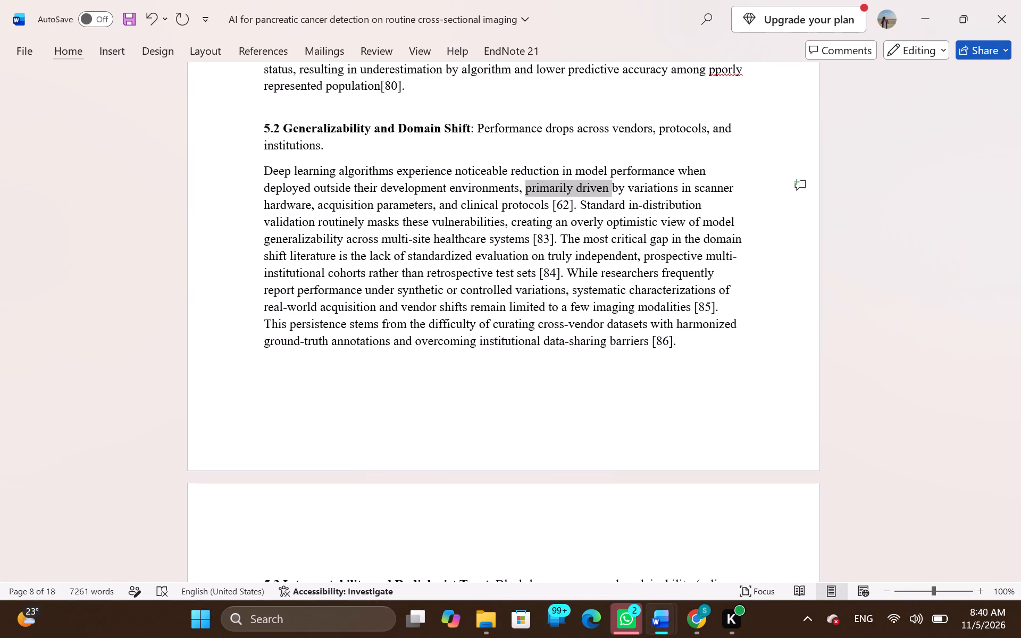
key(ctrl+shift+Right)
key(ctrl+shift+Right)
key(ctrl+Right)
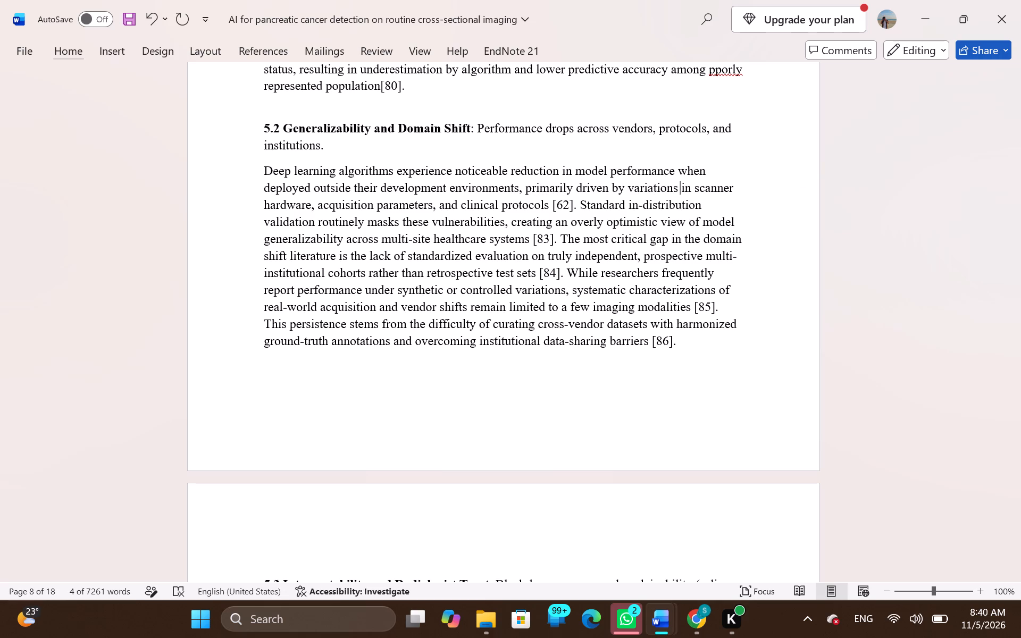
key(ctrl+Left)
key(ctrl+Left)
key(ctrl+Left)
key(ctrl+Left)
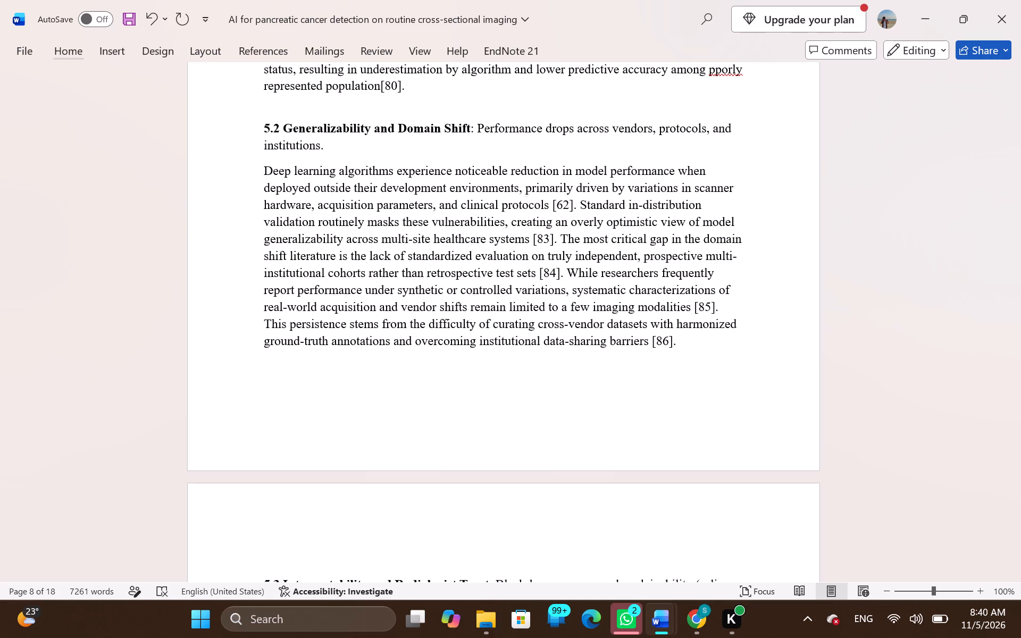
key(ctrl+shift+Right)
key(ctrl+shift+Right)
key(ctrl+shift+Right)
key(ctrl+shift+Right)
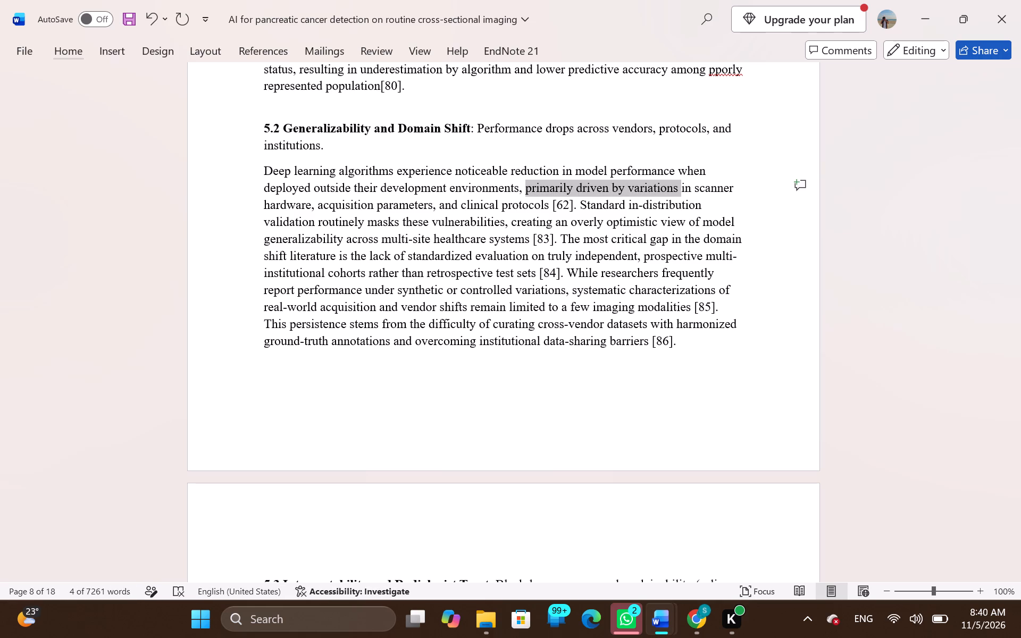
key(Right)
key(Left)
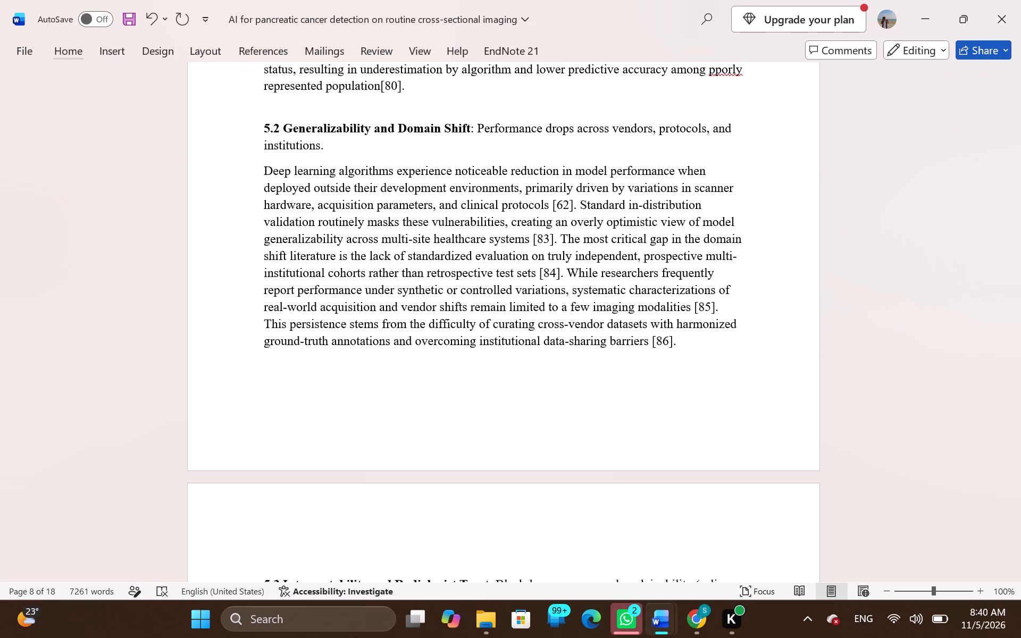
key(ctrl+shift+Left)
text(differnce)
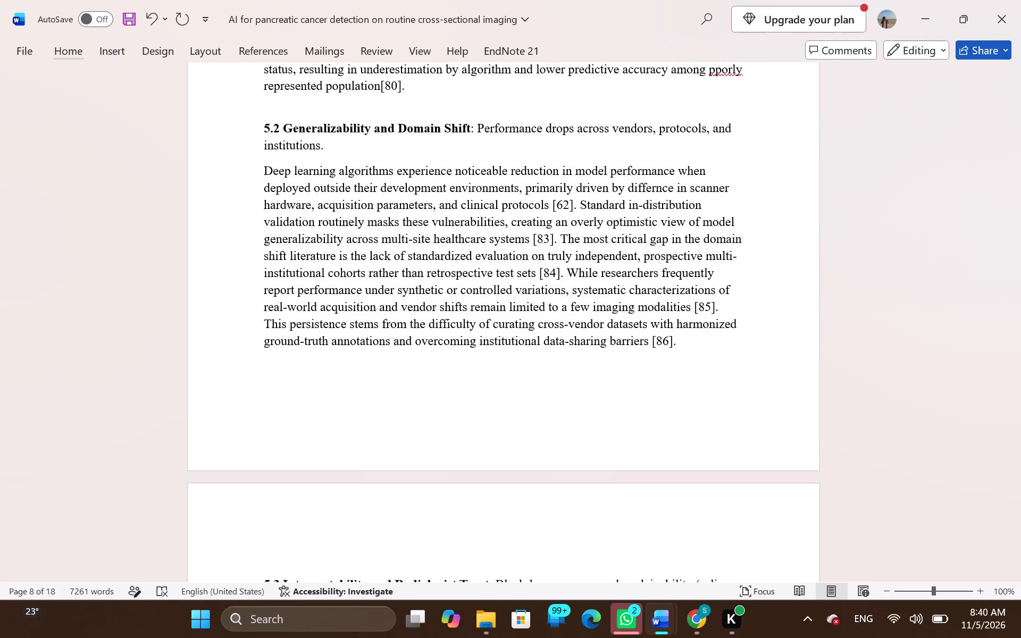
key(Left)
key(Left)
key(Left)
key(e)
key(ctrl+Left)
key(ctrl+Left)
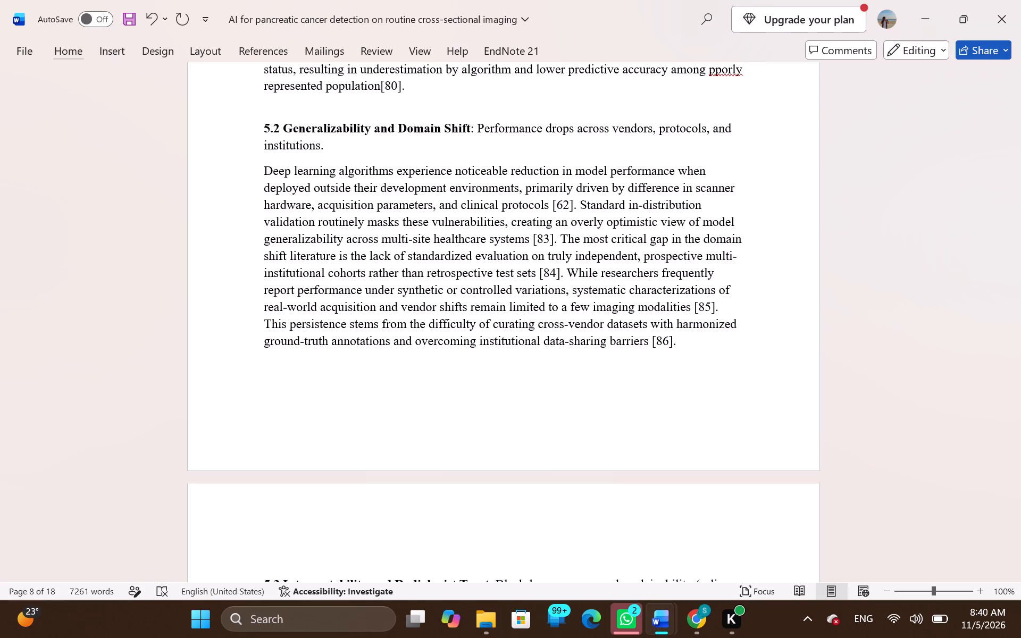
key(Left)
key(ctrl+Right)
key(ctrl+Right)
key(ctrl+Right)
key(ctrl+Right)
key(ctrl+Right)
key(ctrl+Right)
key(ctrl+Right)
key(ctrl+Right)
key(ctrl+Left)
key(ctrl+shift+Right)
key(ctrl+shift+Right)
key(ctrl+c)
key(alt+grave)
key(alt+Tab)
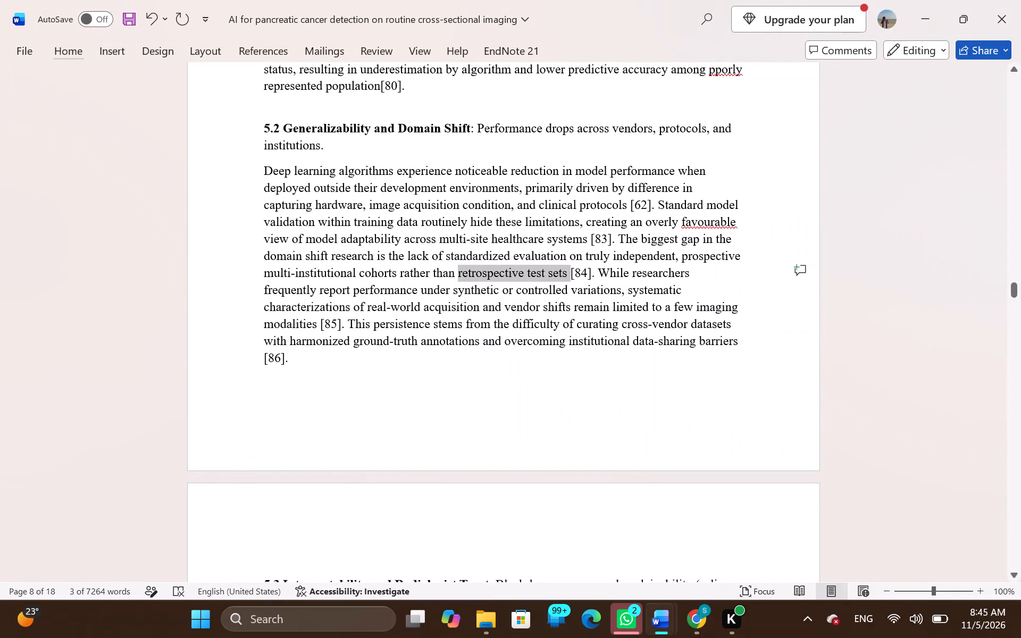
text(previously collected test dataset)
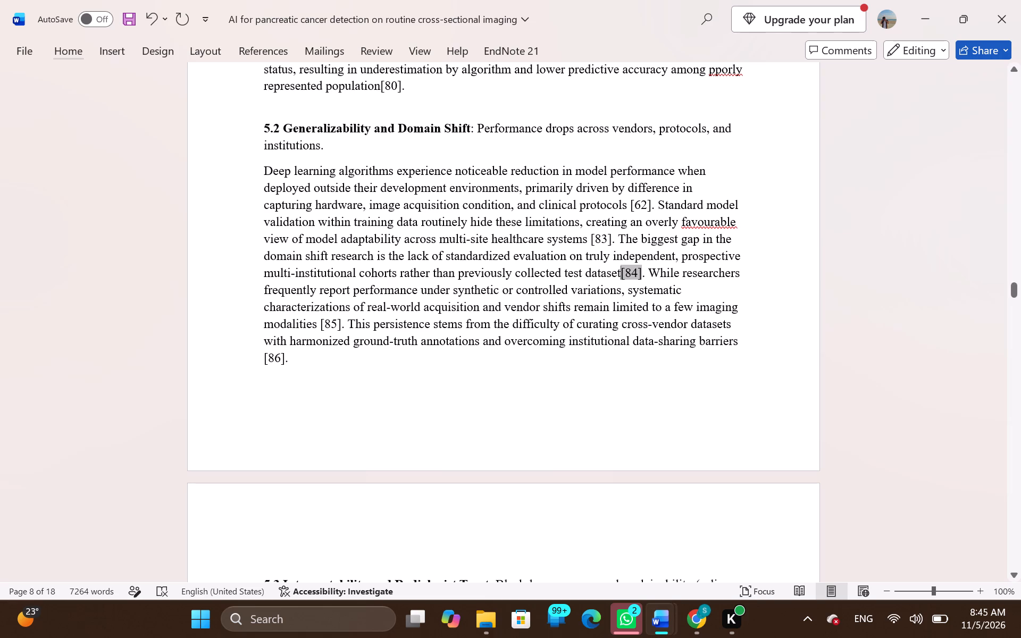
Review the opening of subsection 5.2's fourth sentence, from "While researchers" through "controlled variations", for wording to change.
drag(650, 271, 716, 293)
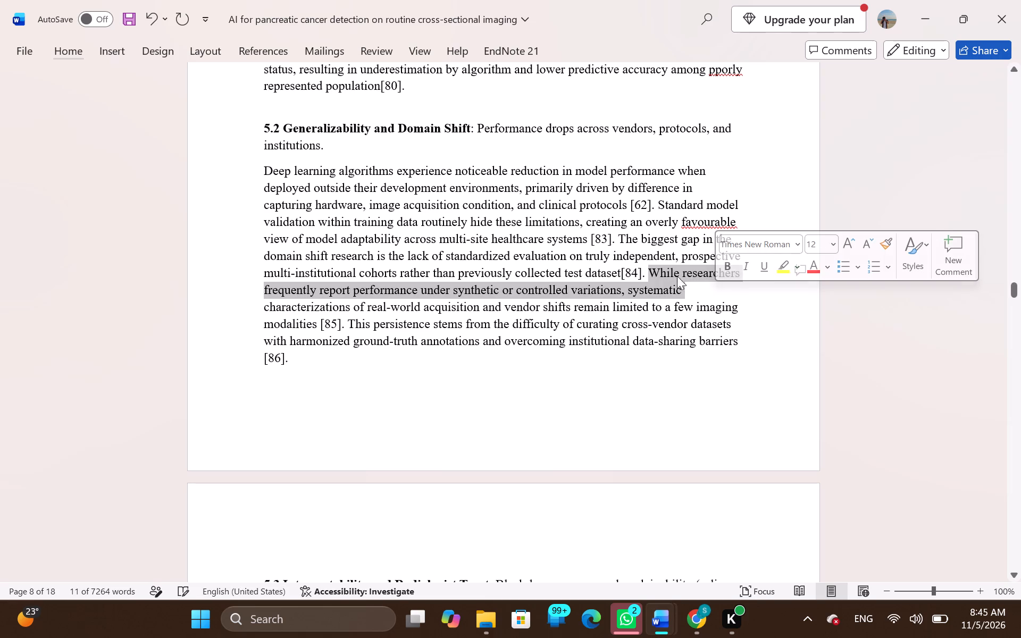
click(607, 302)
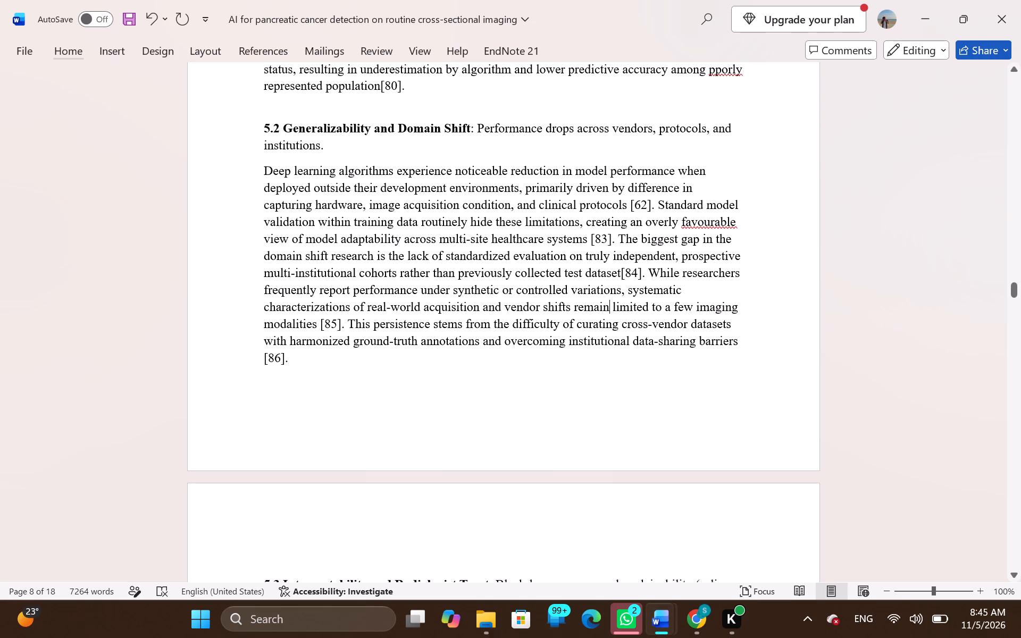
drag(647, 271, 719, 280)
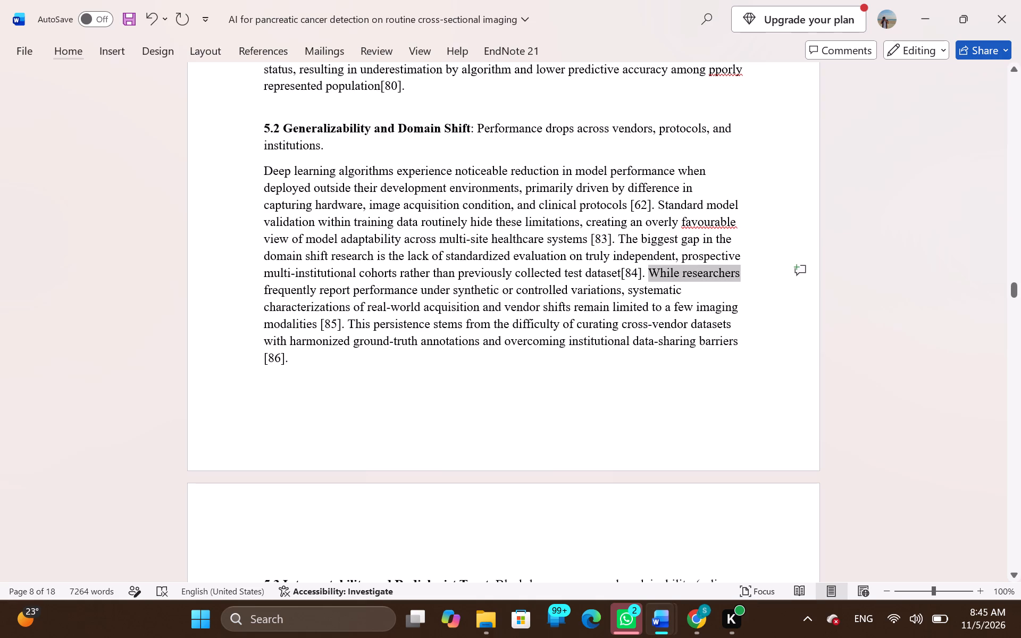
drag(719, 280, 428, 299)
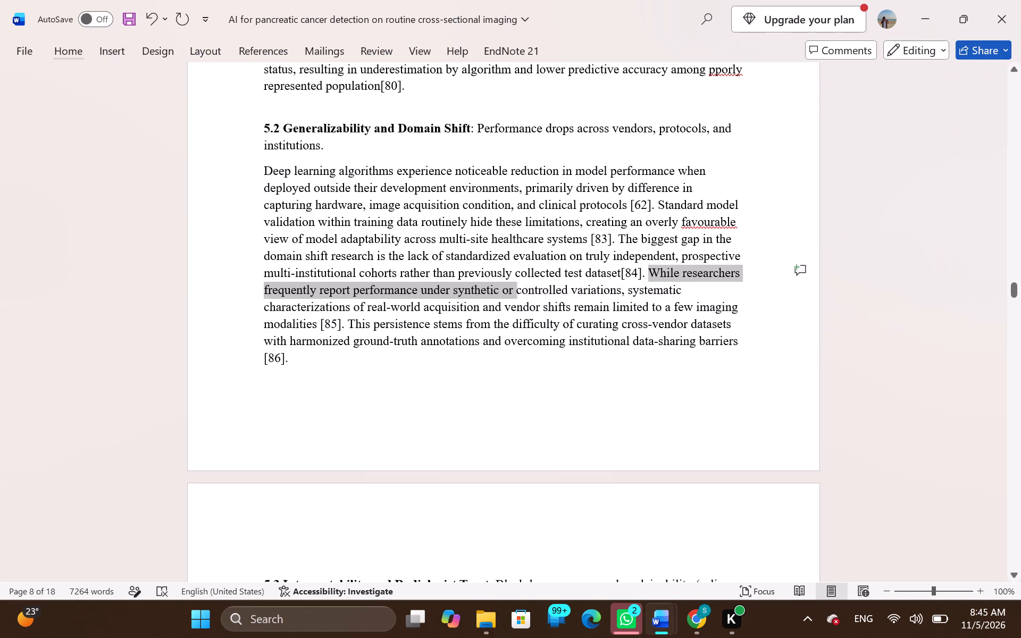
drag(428, 299, 379, 288)
click(455, 303)
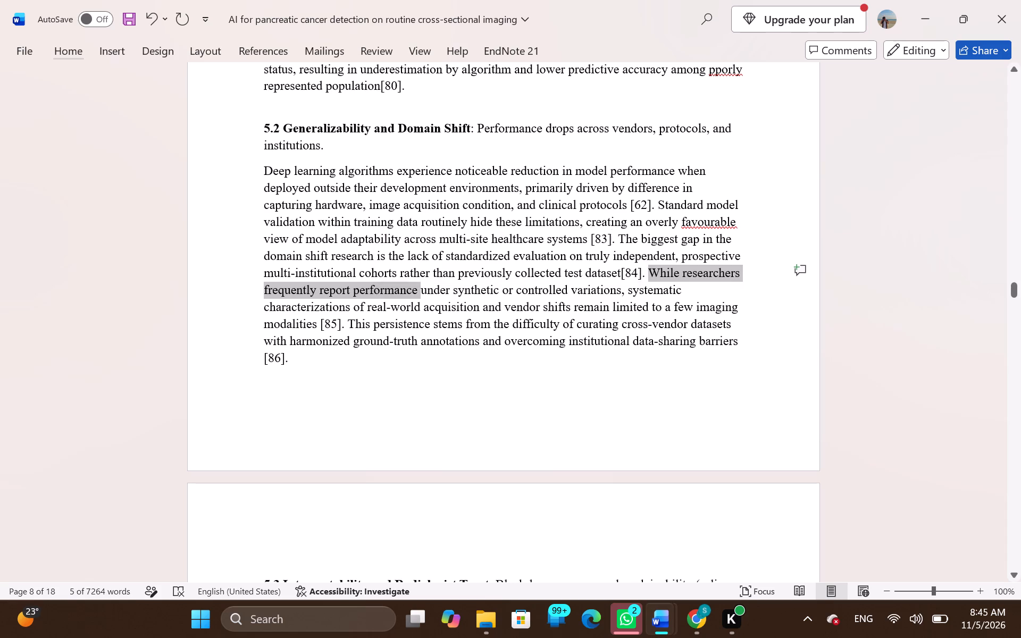
drag(454, 290, 579, 281)
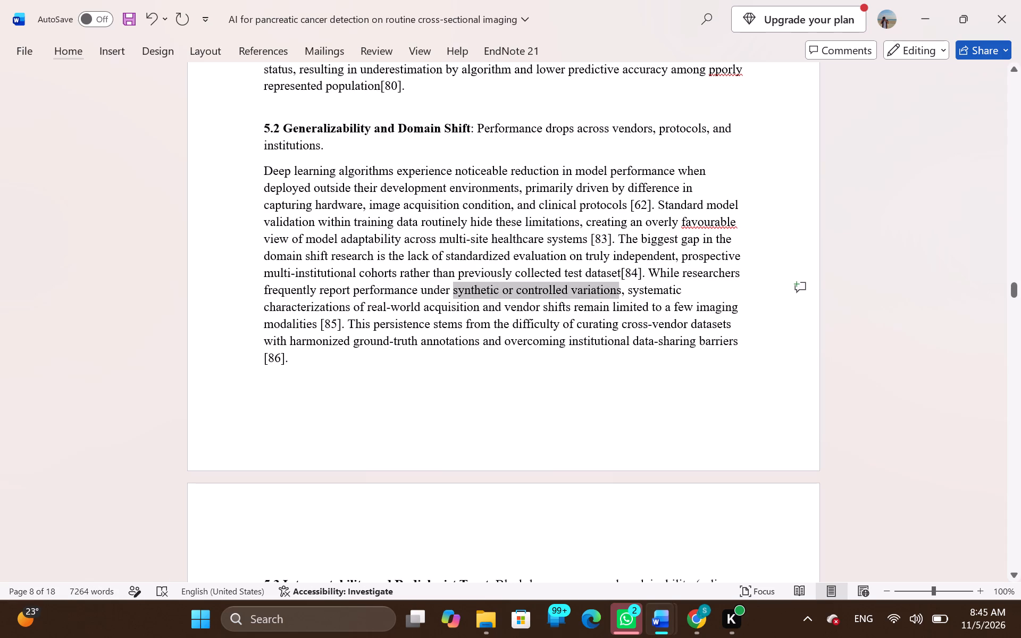
drag(579, 281, 598, 287)
Replace "synthetic" before "or controlled variations" in subsection 5.2's fourth sentence with "artificial", keeping a space after "under".
click(494, 298)
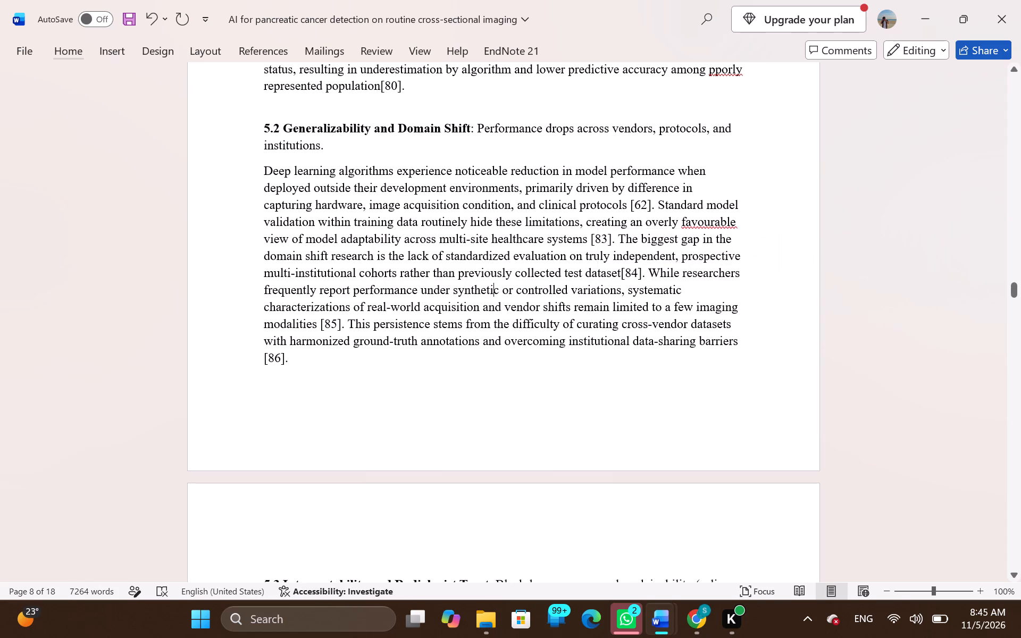
click(500, 292)
key(ctrl+BackSpace)
text(artific)
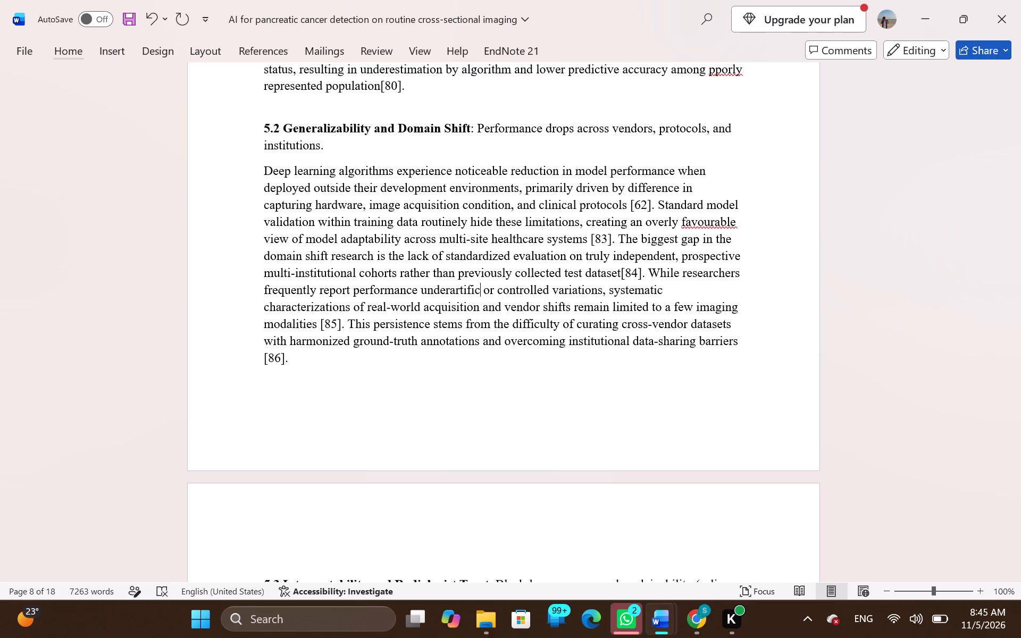
key(a)
key(BackSpace)
text(ial)
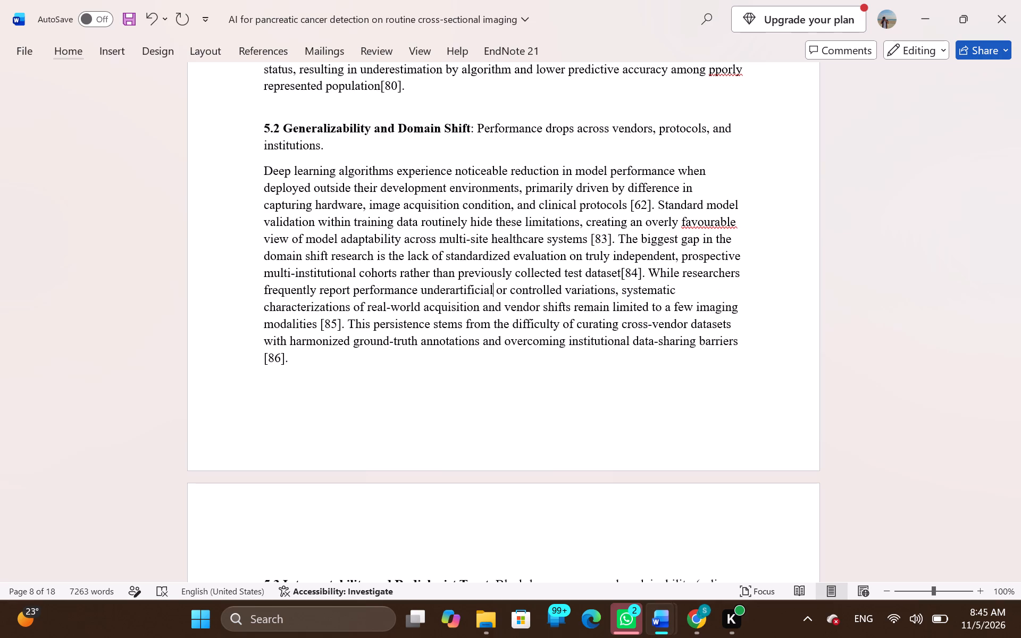
key(Left)
key(ctrl+Left)
key(ctrl+Left)
key(ctrl+Right)
key(ctrl+Right)
key(Left)
key(Left)
key(Left)
key(Left)
key(Left)
key(Left)
key(Left)
key(Left)
key(Left)
key(Left)
key(Left)
key(space)
Review subsection 5.2's fourth sentence from "controlled variations" through "real-world acquisition and" for wording to change.
key(Right)
key(ctrl+Right)
key(ctrl+Right)
key(ctrl+Right)
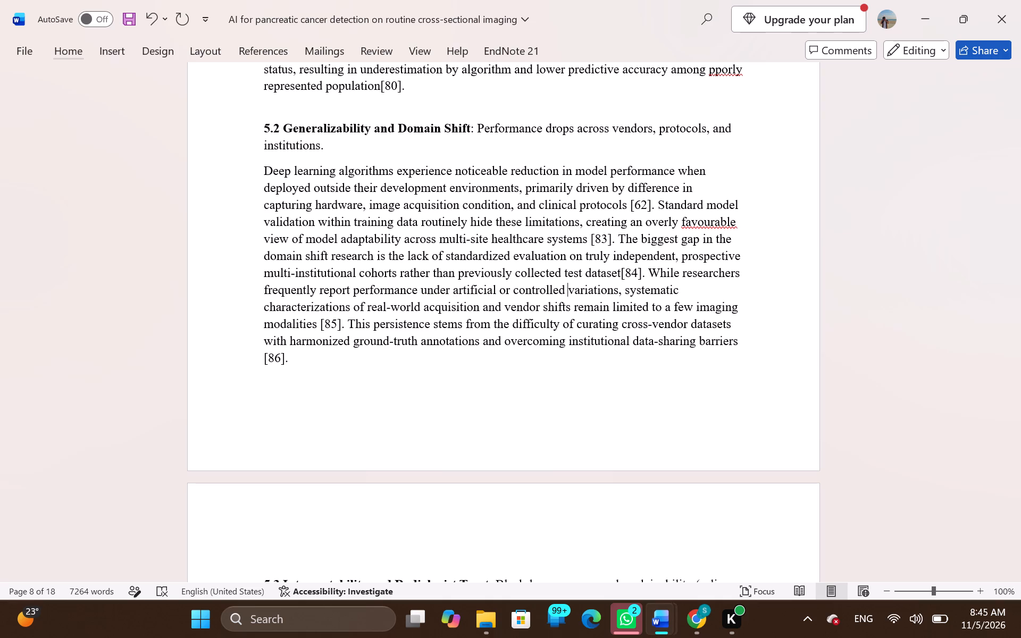
key(ctrl+Right)
key(ctrl+Right)
key(Up)
key(Right)
key(Right)
key(ctrl+Right)
key(ctrl+Down)
key(Up)
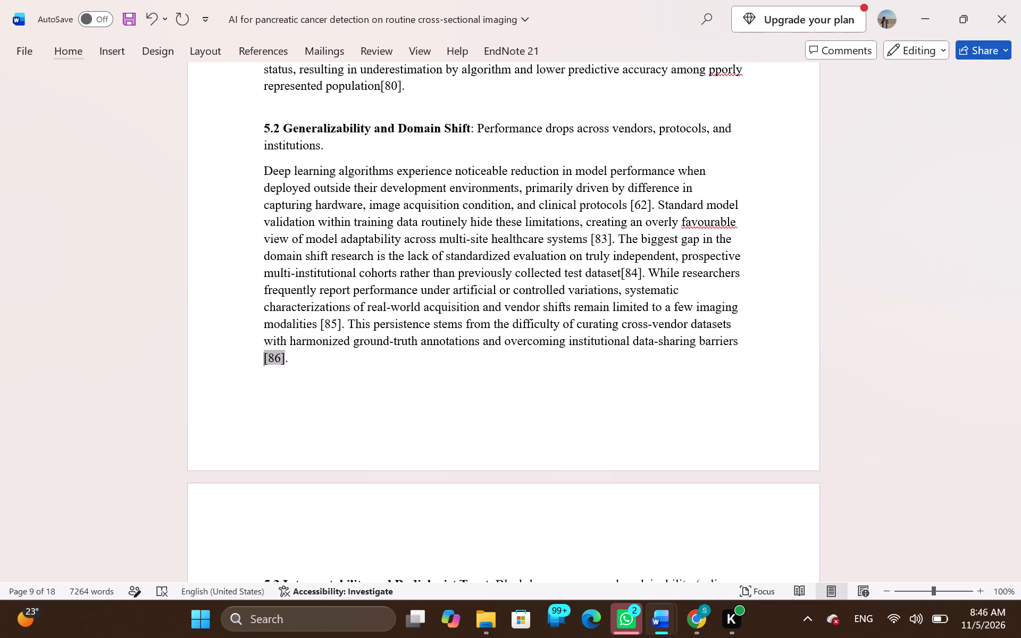
key(Up)
key(Up)
key(Up)
key(Up)
key(End)
key(ctrl+Right)
key(ctrl+shift+Left)
key(Right)
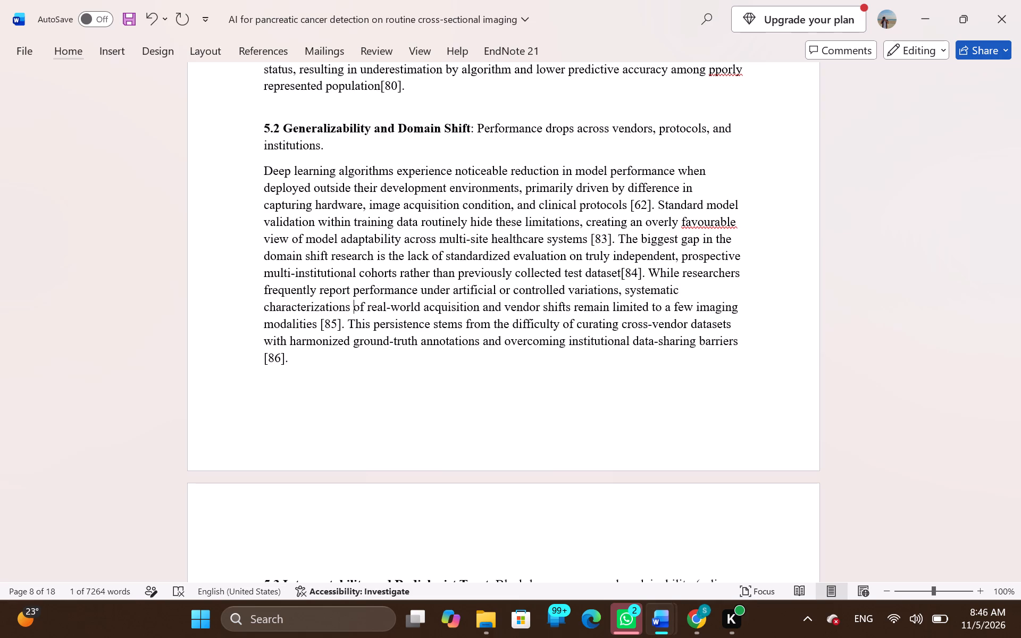
key(Right)
key(Right)
key(ctrl+shift+Right)
key(ctrl+shift+Right)
key(ctrl+Right)
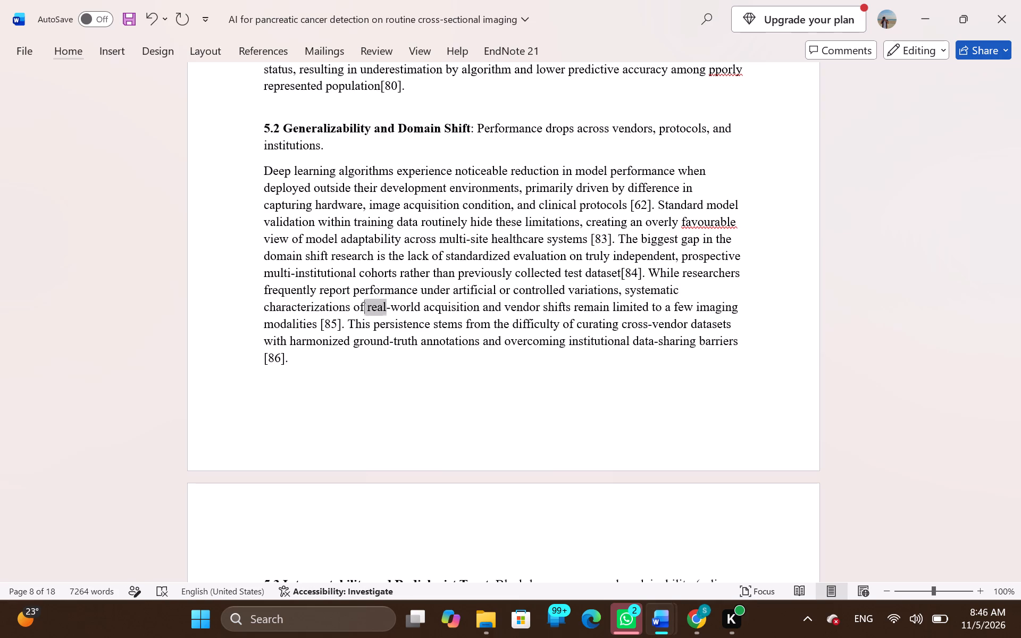
key(ctrl+Right)
key(ctrl+Right)
key(ctrl+Right)
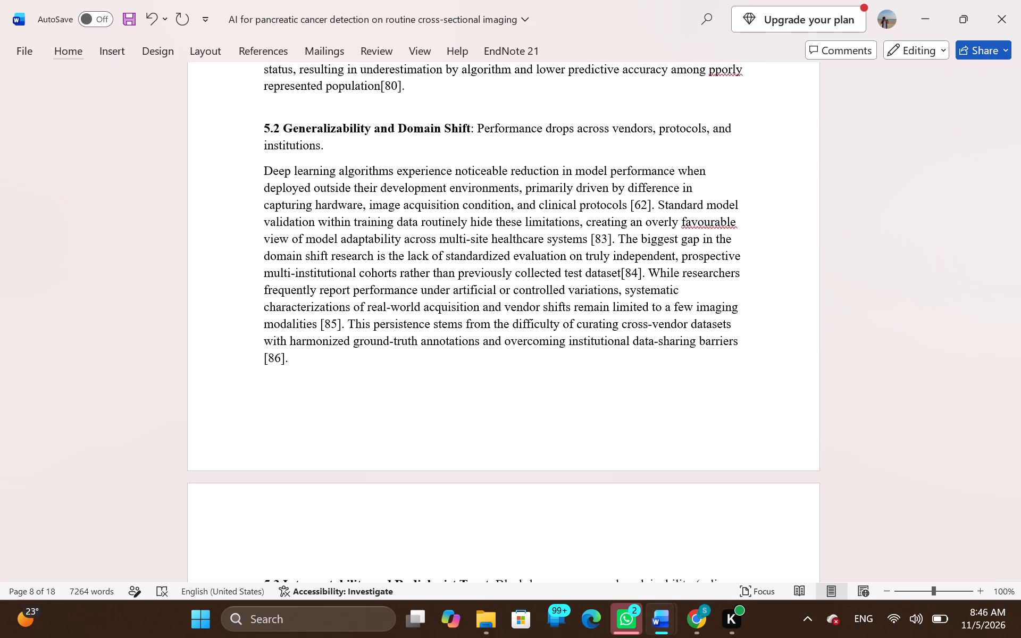
key(ctrl+Right)
Review subsection 5.2's fourth sentence from "vendor shifts" through "a few imaging" for wording to change.
key(ctrl+shift+Right)
key(ctrl+shift+Right)
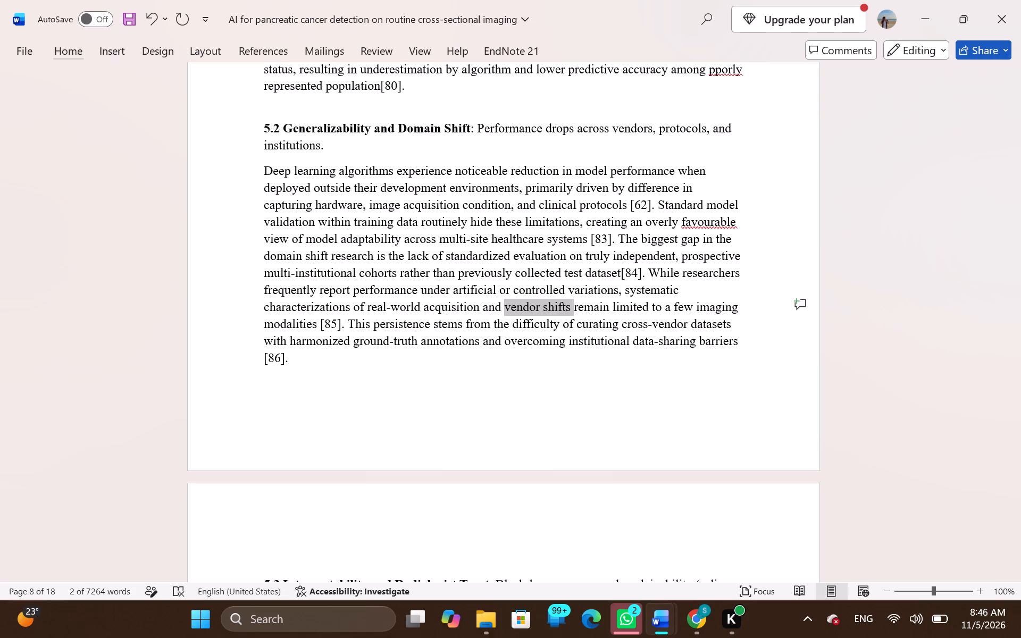
key(ctrl+shift+Right)
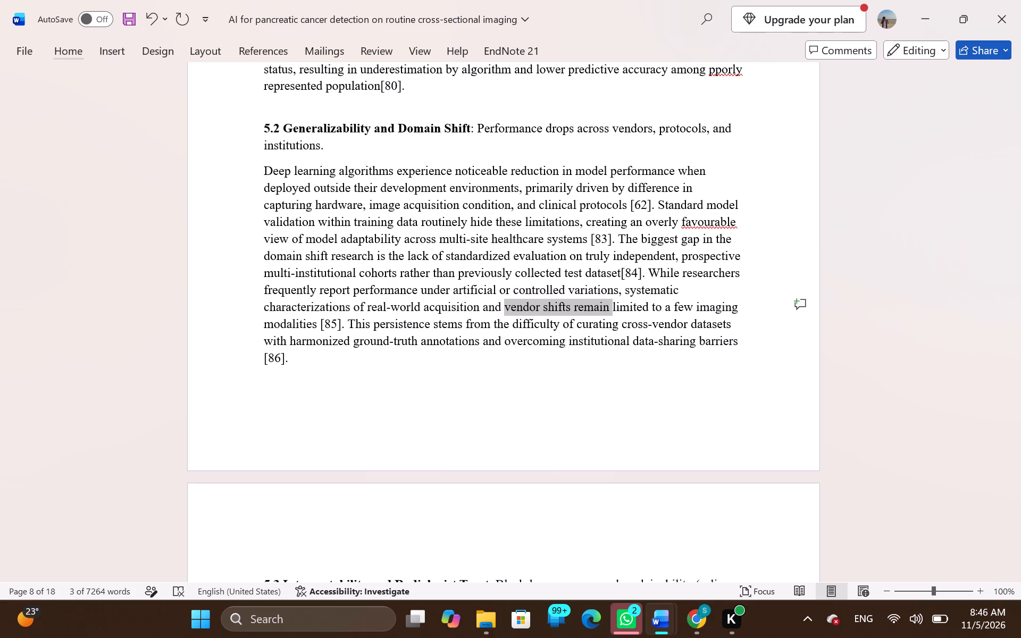
key(ctrl+shift+Right)
key(ctrl+shift+Right)
key(ctrl+shift+Right)
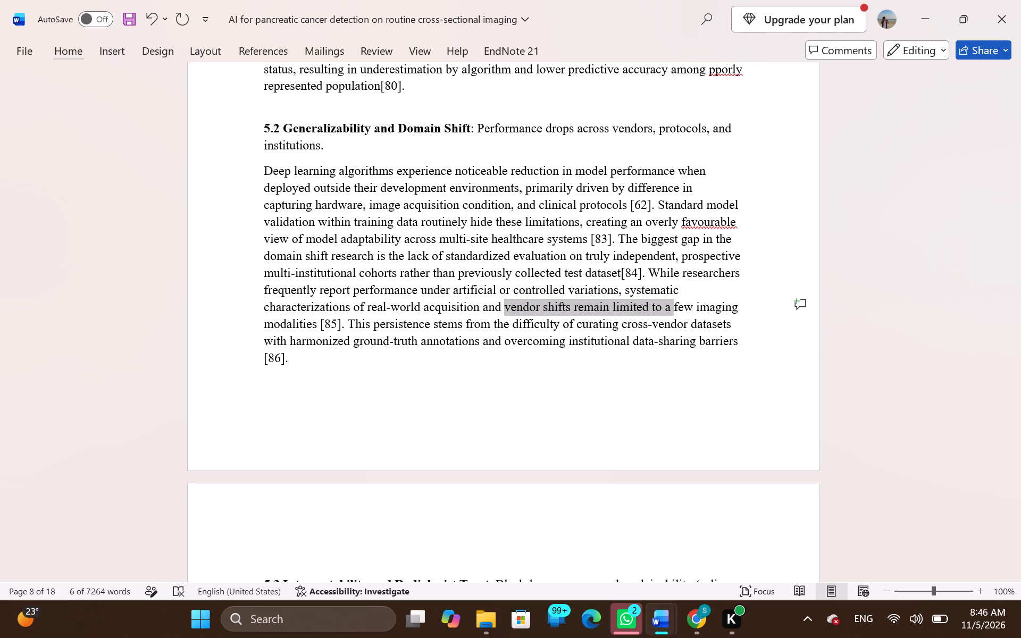
key(ctrl+shift+Right)
key(ctrl+shift+Right)
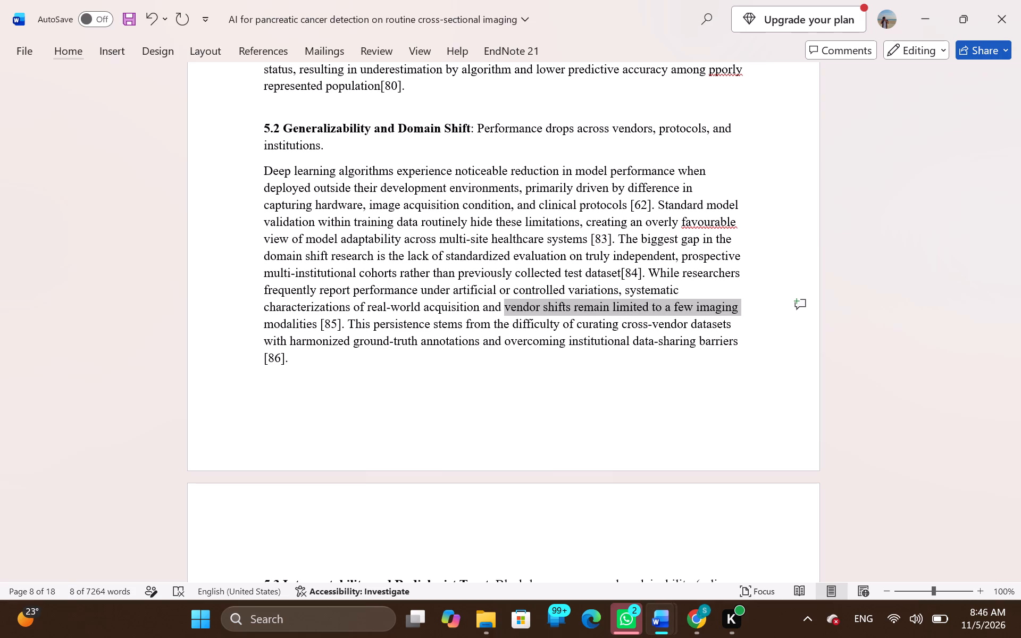
key(ctrl+Right)
key(ctrl+Left)
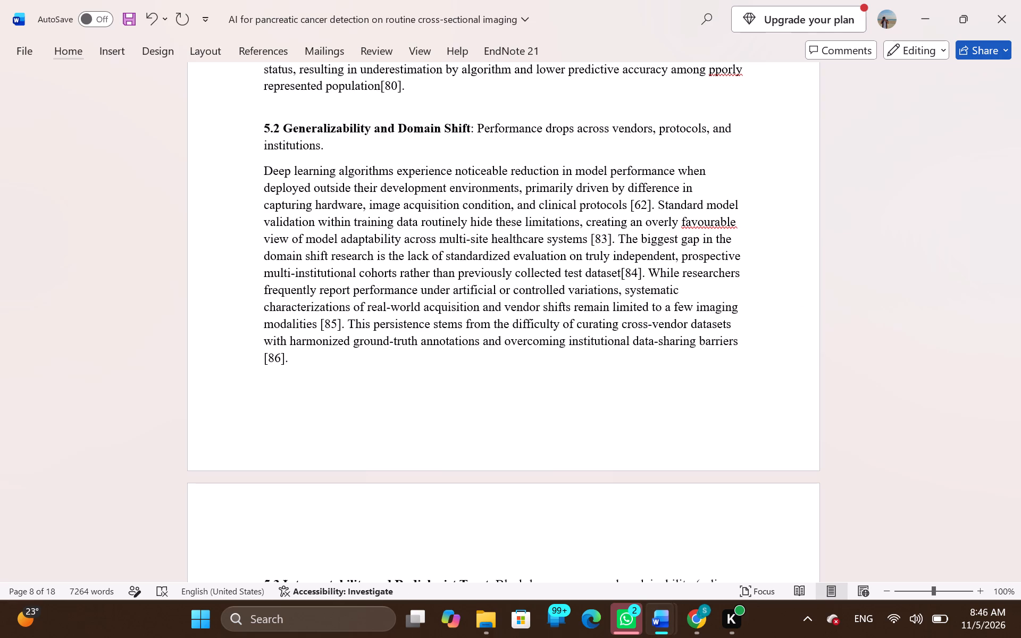
key(ctrl+Left)
key(ctrl+Left)
key(ctrl+Left)
key(ctrl+Left)
key(ctrl+Left)
key(ctrl+Left)
key(ctrl+Left)
key(ctrl+Right)
key(ctrl+Left)
key(ctrl+Right)
key(ctrl+Left)
key(ctrl+Right)
key(ctrl+Left)
key(ctrl+shift+Right)
key(ctrl+shift+Right)
key(ctrl+shift+Right)
key(ctrl+shift+Right)
key(ctrl+shift+Right)
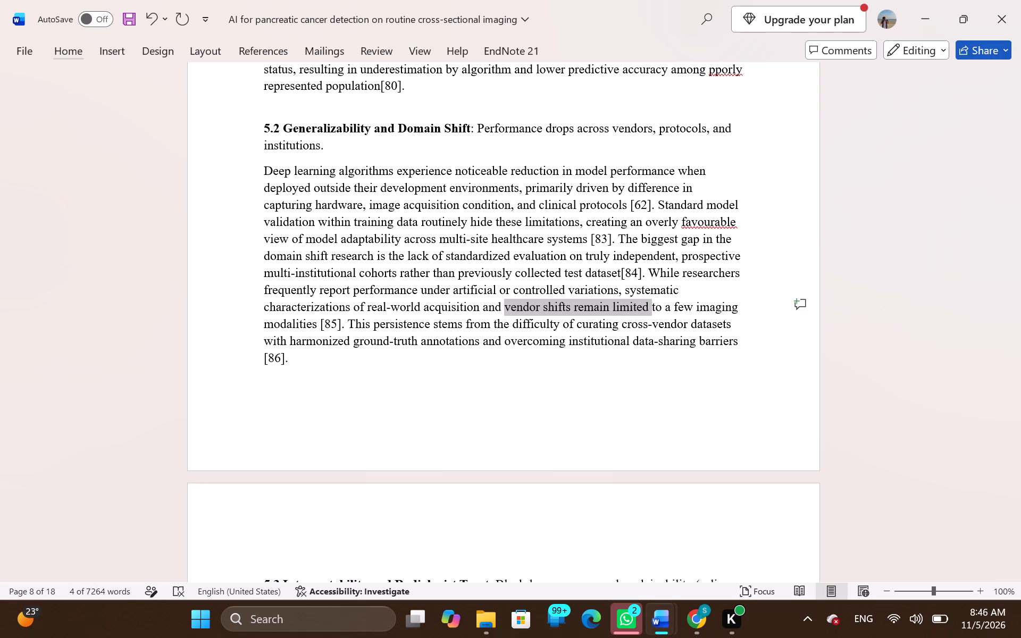
key(ctrl+shift+Right)
key(ctrl+shift+Right)
key(ctrl+shift+Right)
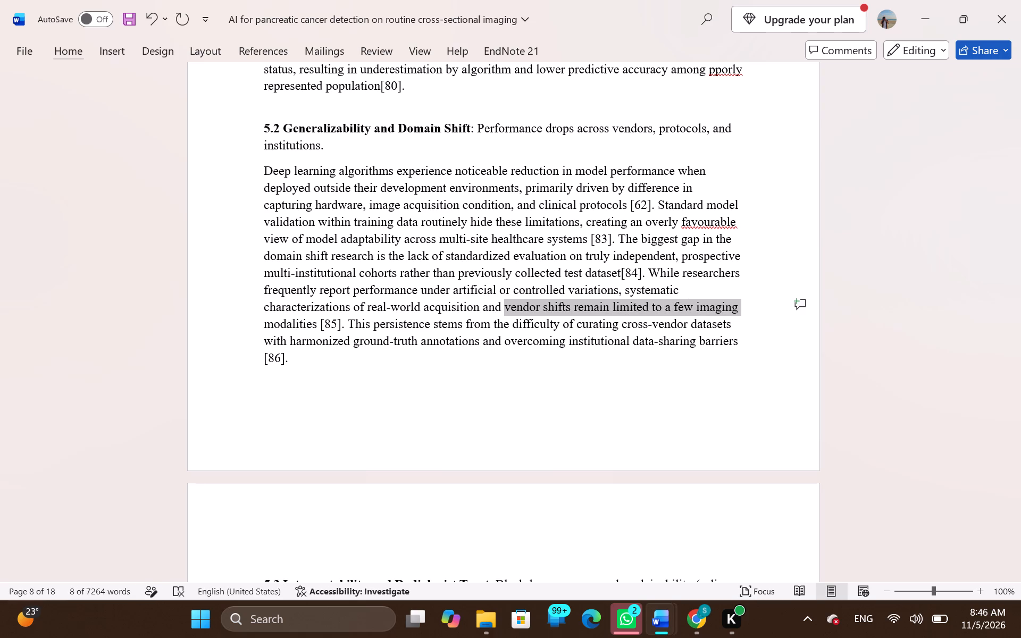
key(Left)
key(Right)
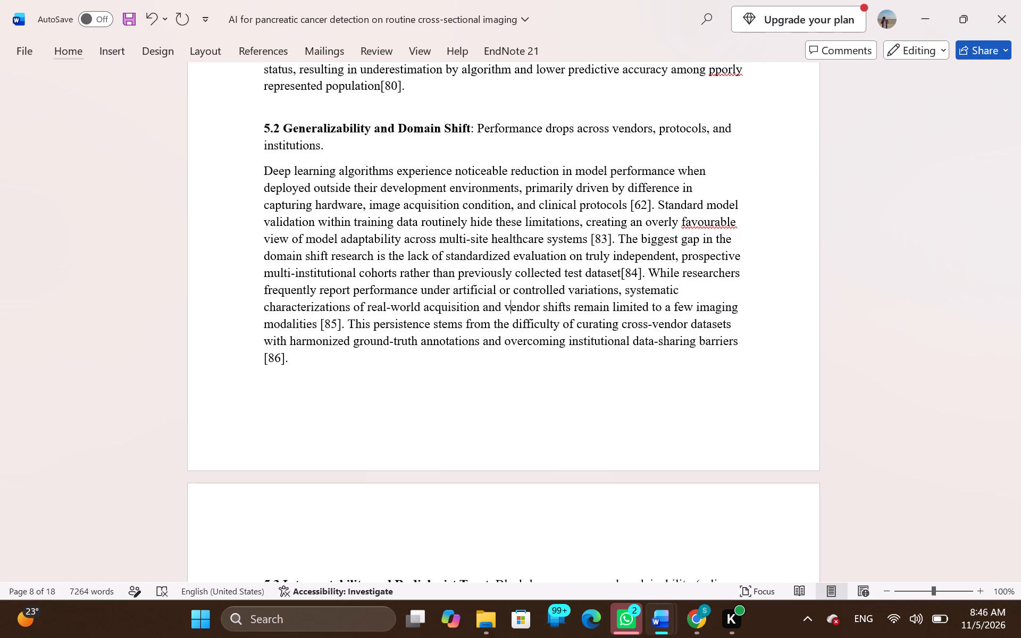
Replace "modalities" before citation [85] in subsection 5.2's fourth sentence with "methods".
key(ctrl+Right)
key(ctrl+Right)
key(ctrl+Right)
key(ctrl+Right)
key(ctrl+Right)
key(ctrl+Right)
key(ctrl+Right)
key(ctrl+Right)
key(ctrl+Delete)
text(methods)
key(space)
key(ctrl+Right)
key(ctrl+Right)
key(ctrl+Right)
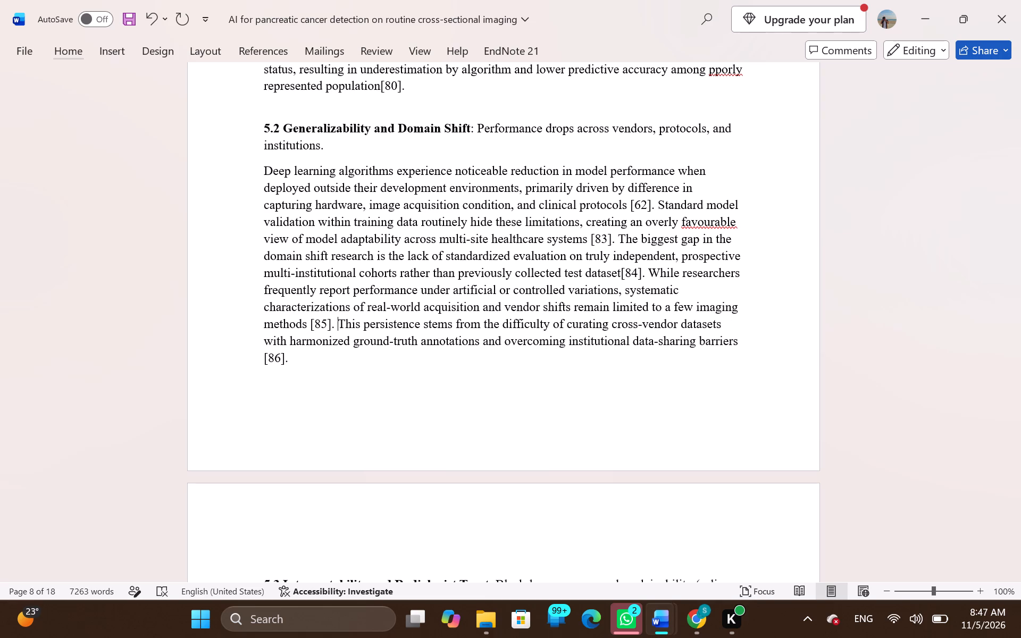
key(ctrl+shift+Right)
key(ctrl+shift+Right)
key(ctrl+shift+Right)
key(ctrl+c)
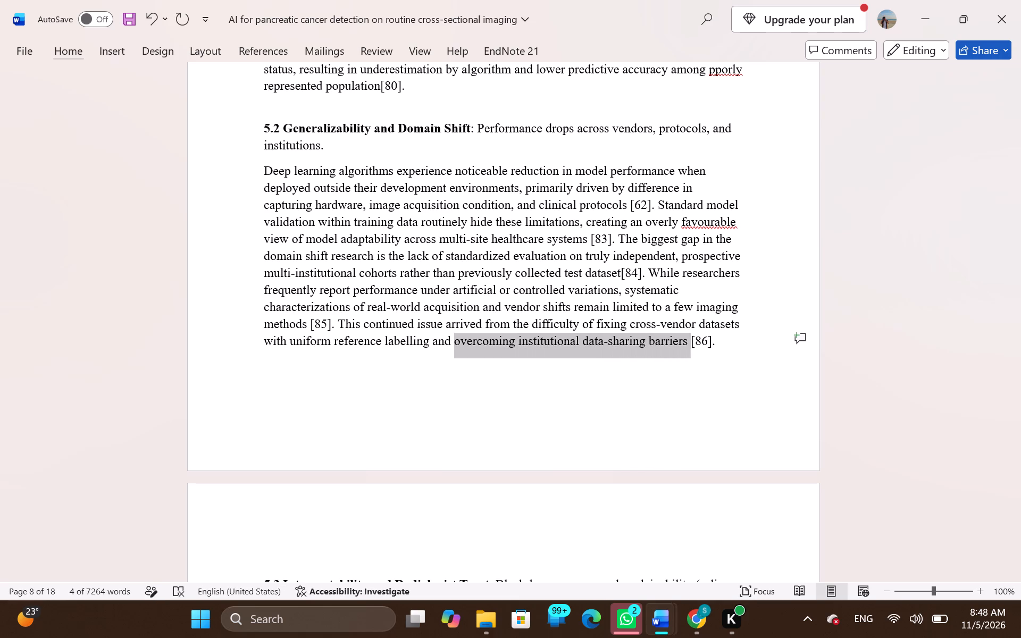
key(Left)
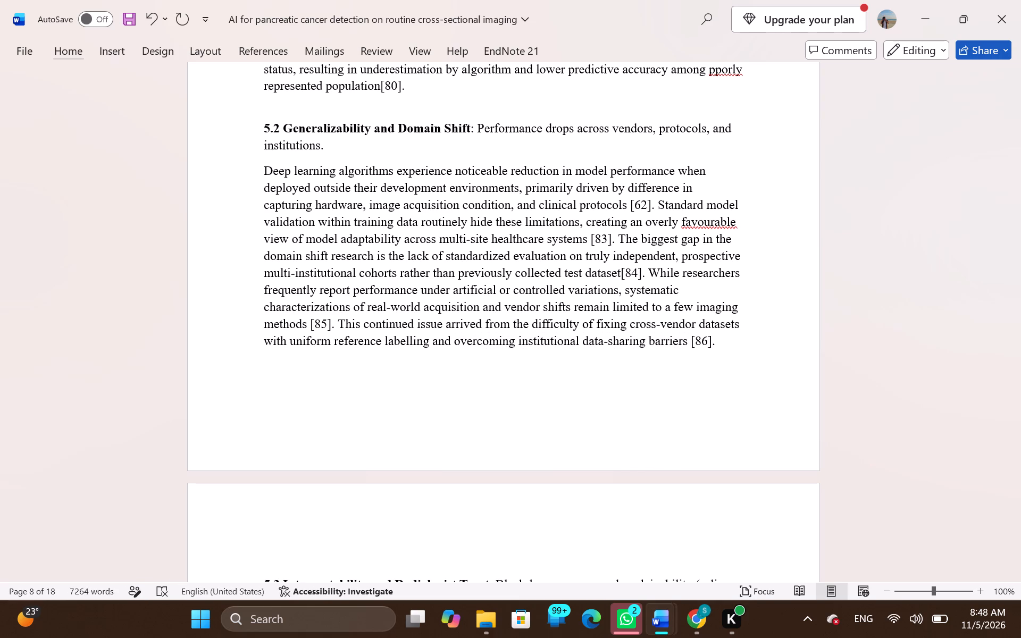
key(ctrl+Right)
key(ctrl+Right)
key(ctrl+Right)
key(ctrl+Right)
key(ctrl+Right)
key(ctrl+Right)
Save the manuscript.
scroll(432, 355, down, 1)
key(ctrl+s)
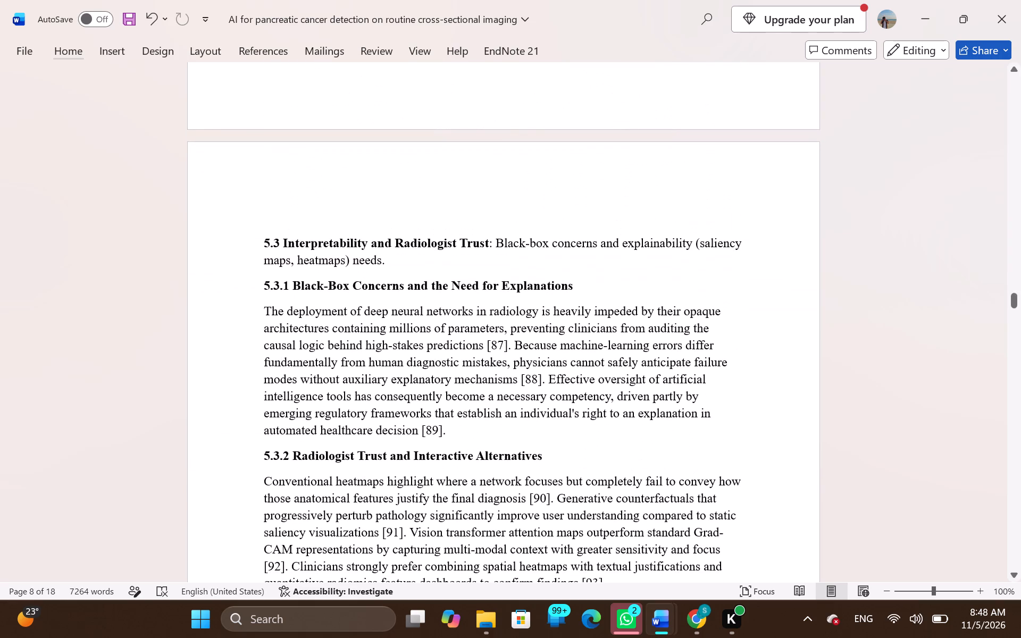
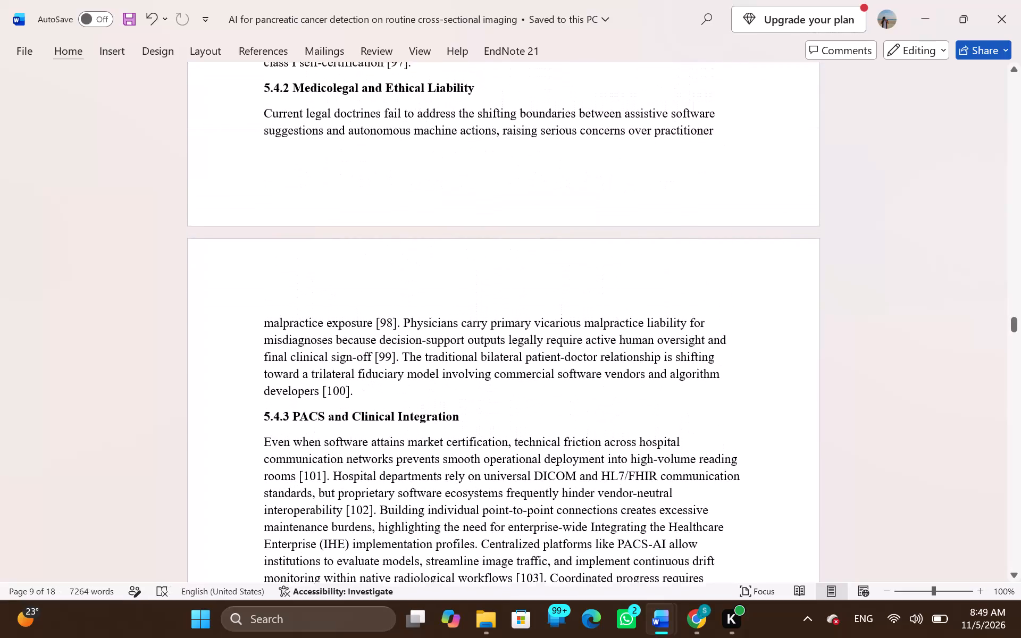
Review sections 5.2 to 5.4 of the manuscript, then the highlighted closing paragraphs, the future directions paragraph and the start of the reference list.
scroll(449, 343, up, 1)
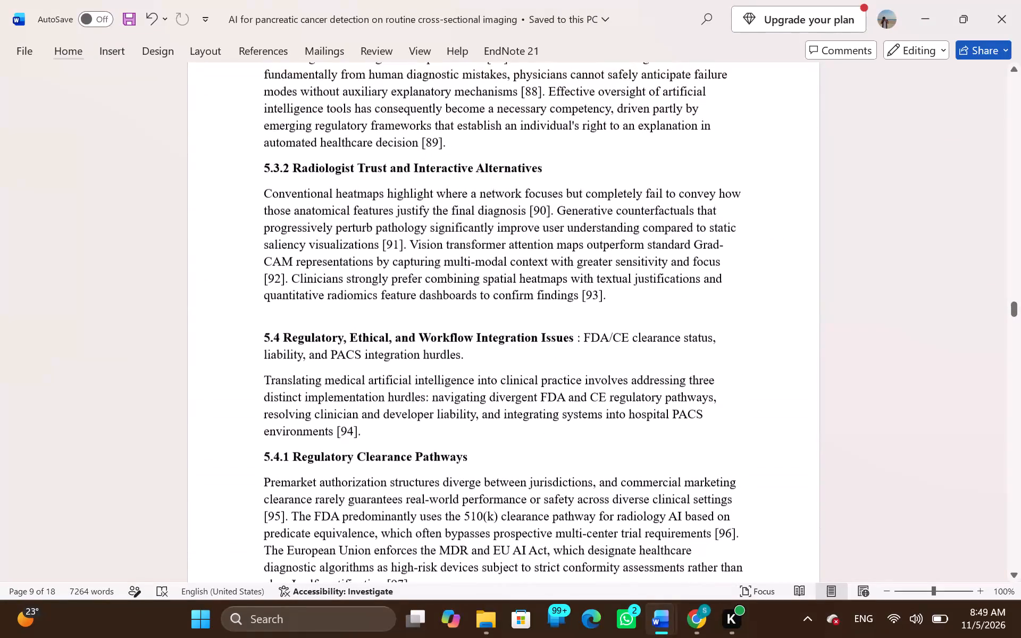
scroll(449, 343, up, 2)
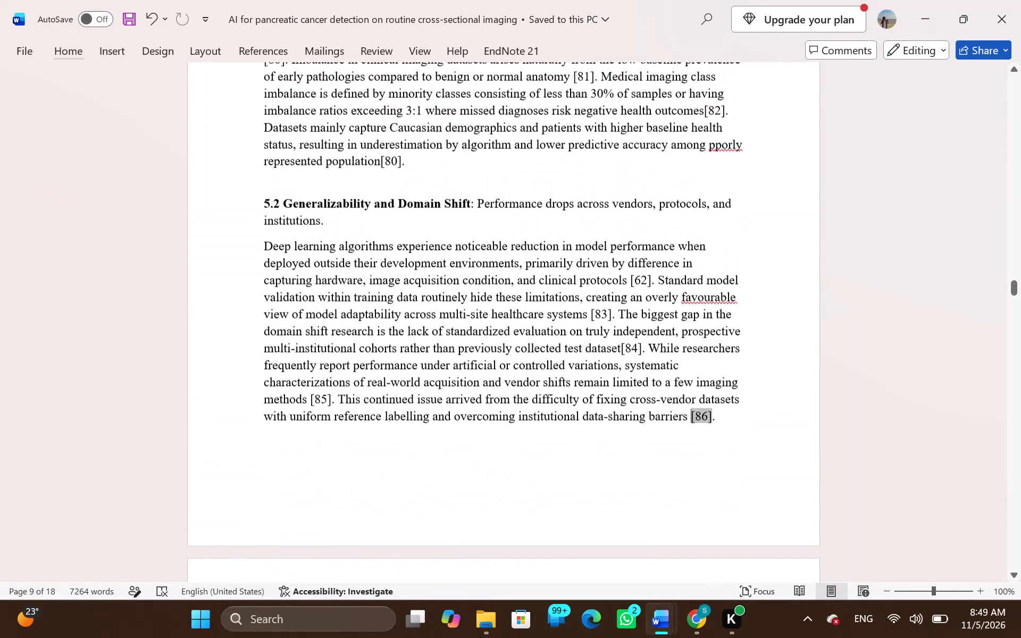
scroll(449, 343, down, 4)
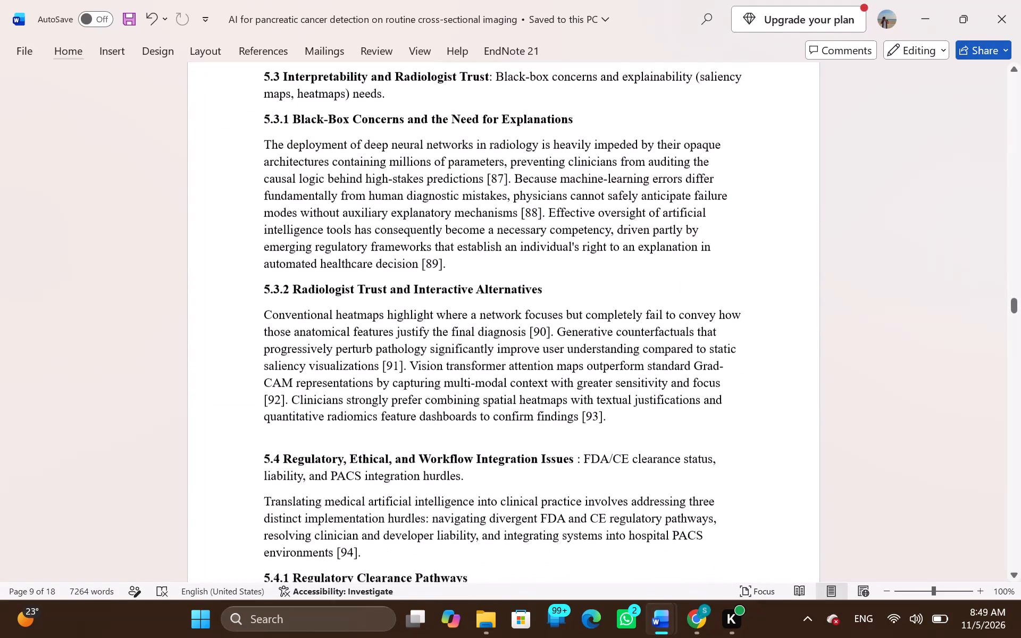
scroll(449, 343, down, 3)
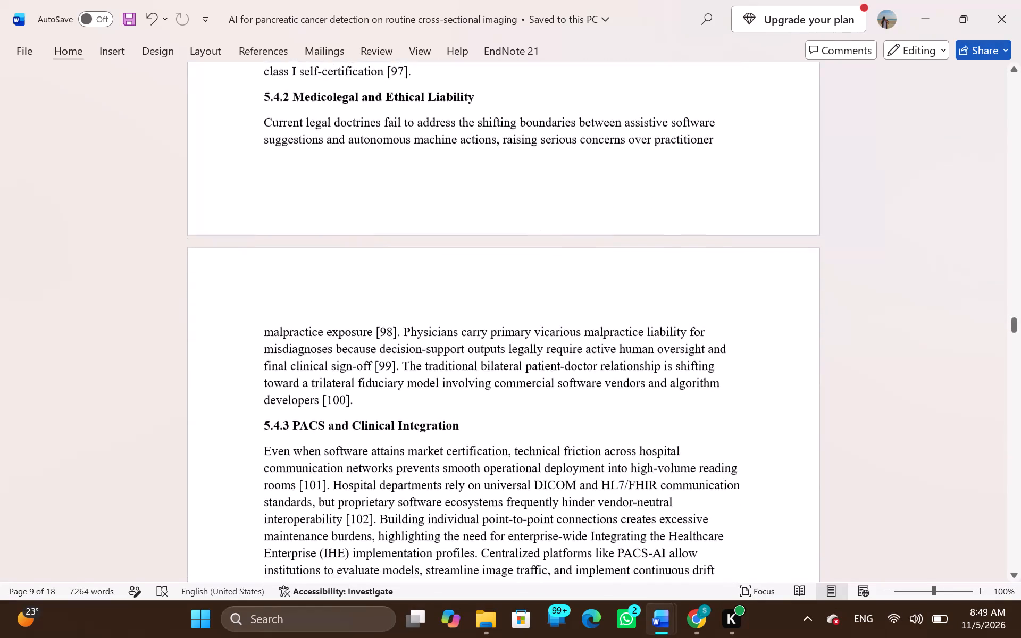
scroll(449, 343, down, 1)
scroll(449, 343, up, 2)
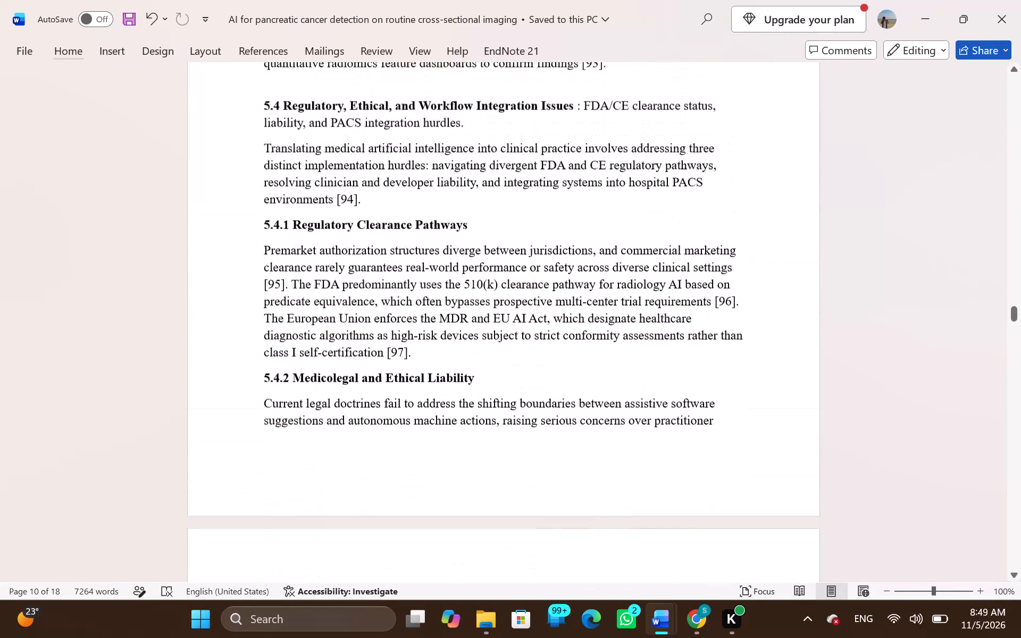
scroll(449, 343, up, 3)
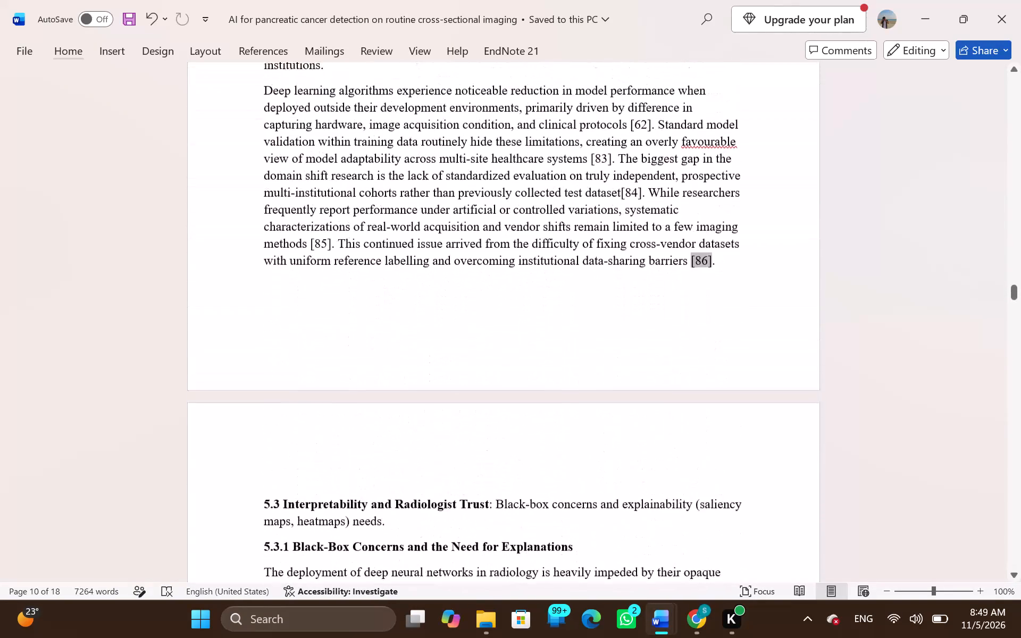
scroll(449, 343, down, 2)
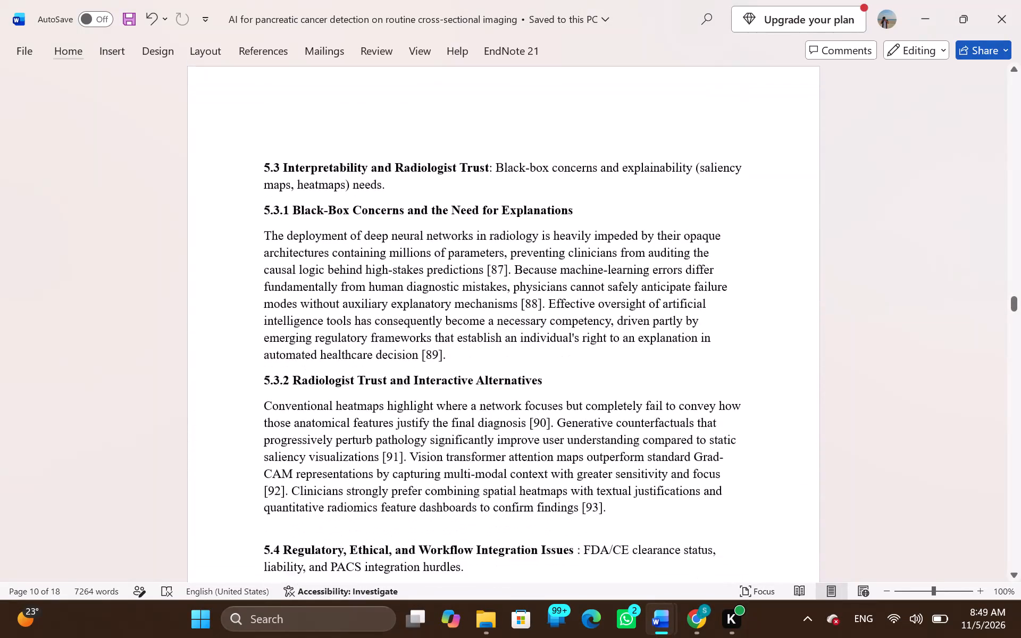
scroll(449, 343, down, 3)
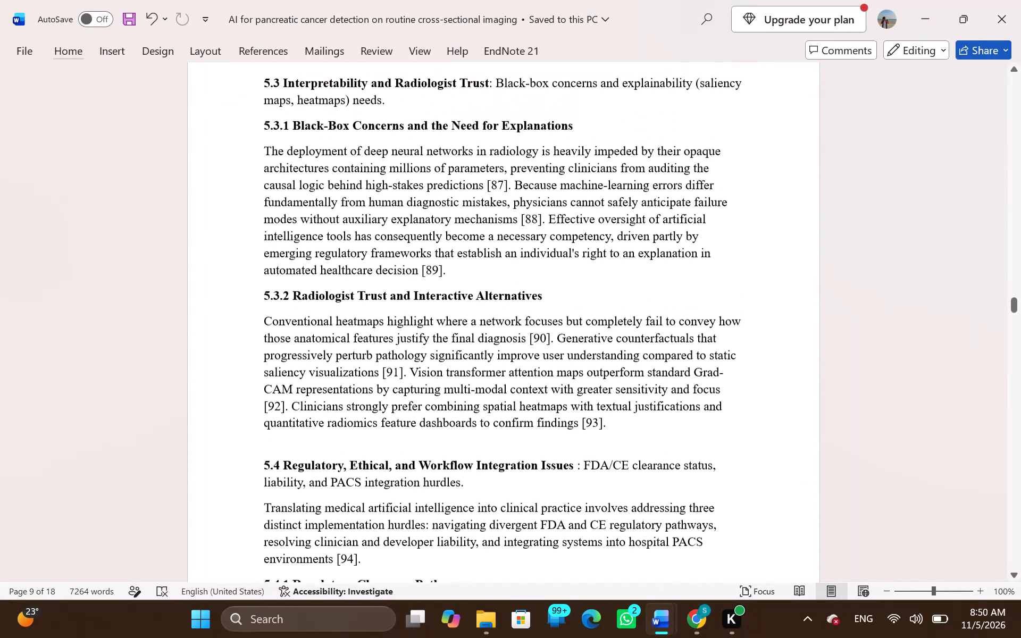
scroll(449, 343, down, 3)
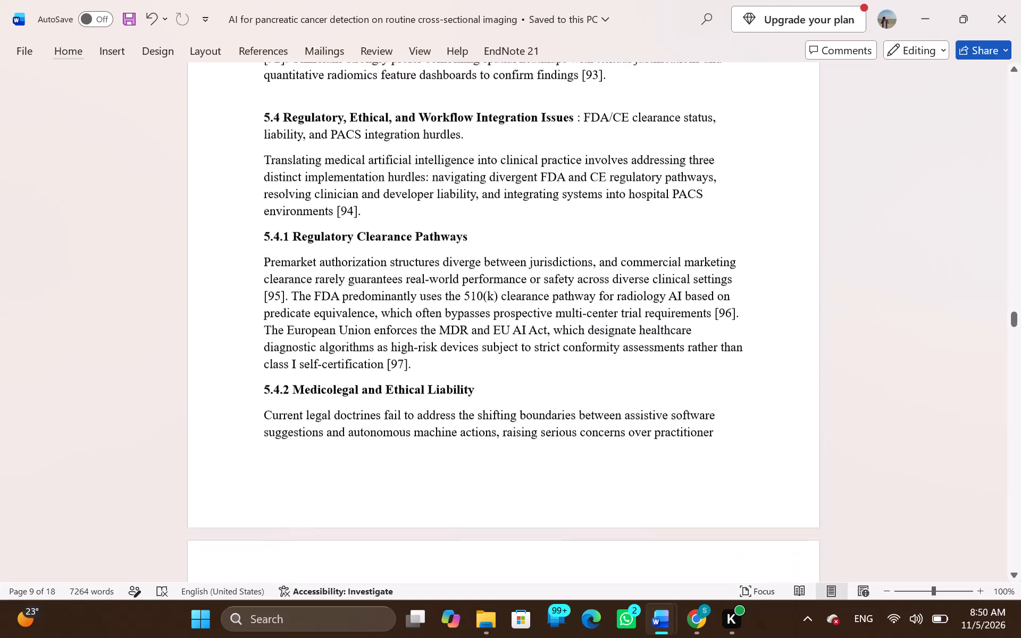
scroll(449, 343, down, 5)
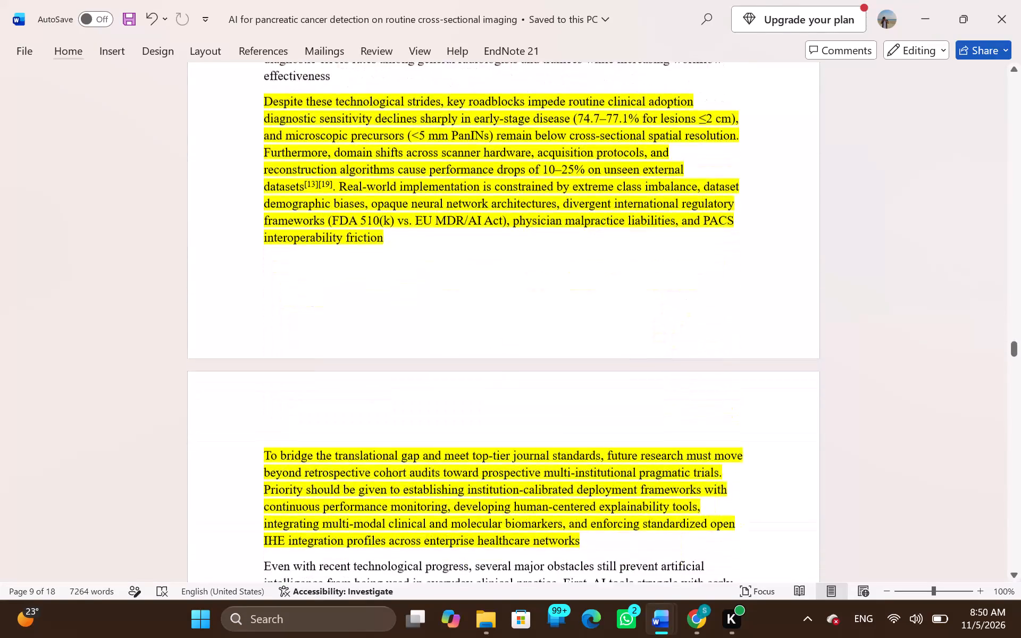
scroll(449, 343, down, 2)
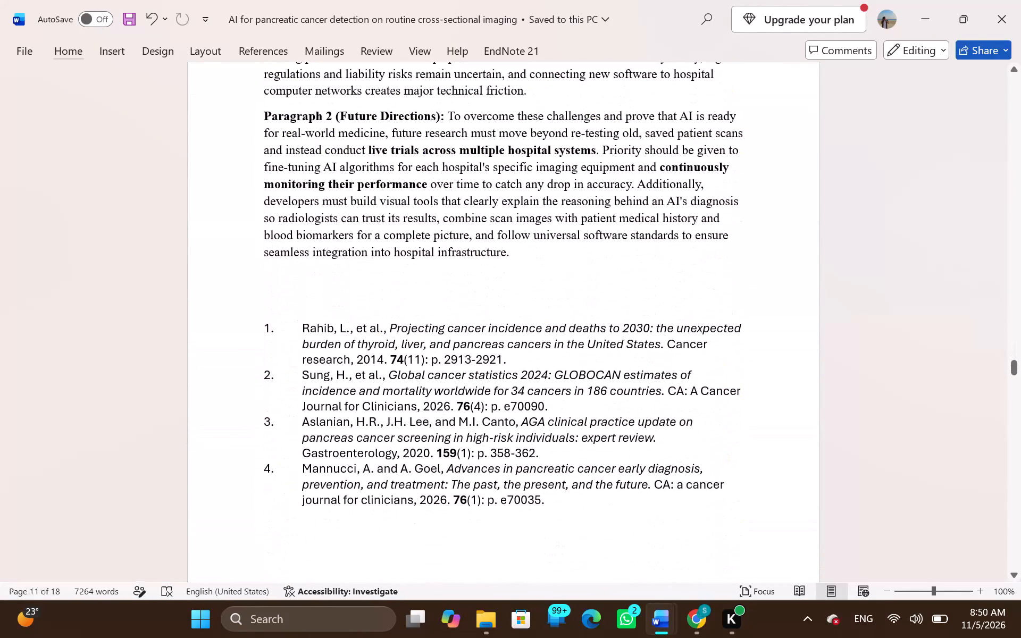
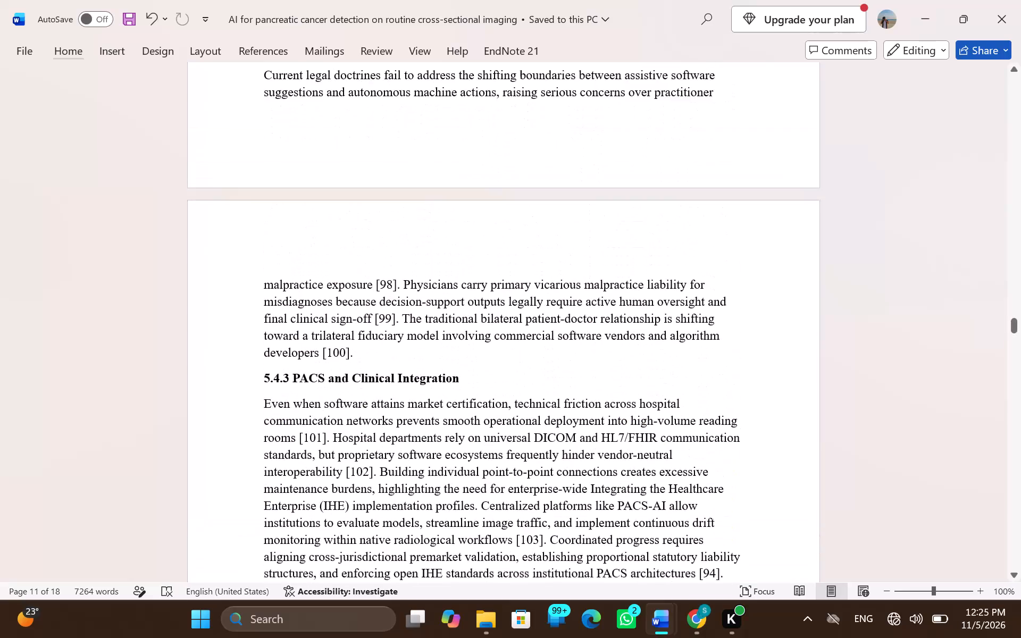
Go back through the manuscript's challenges sections, from 5.4 on regulatory and workflow integration to 5.2 on generalizability and domain shift.
scroll(392, 154, up, 2)
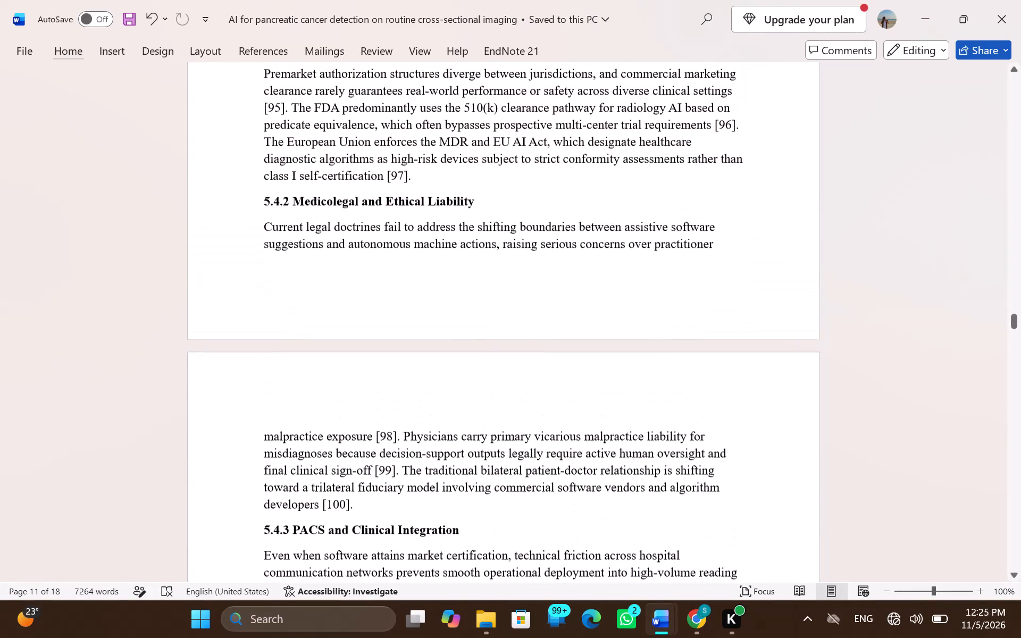
scroll(392, 154, up, 2)
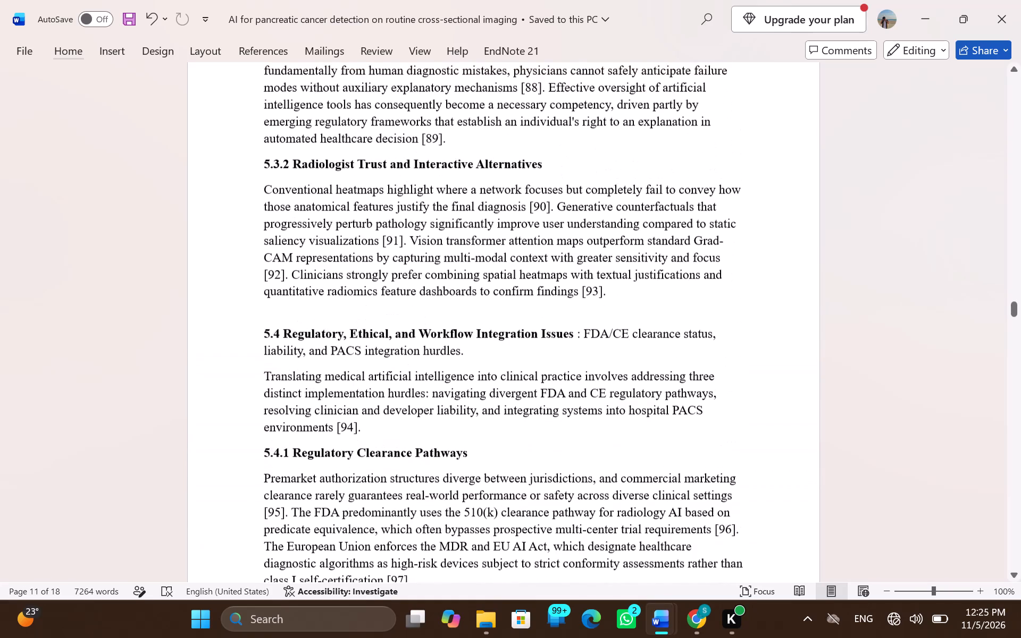
scroll(392, 154, up, 3)
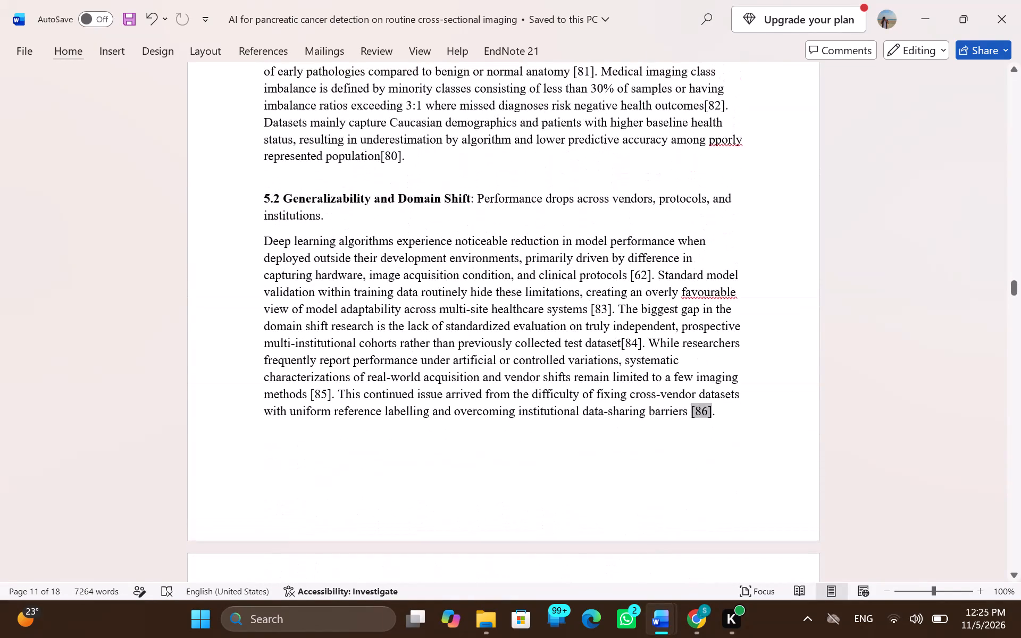